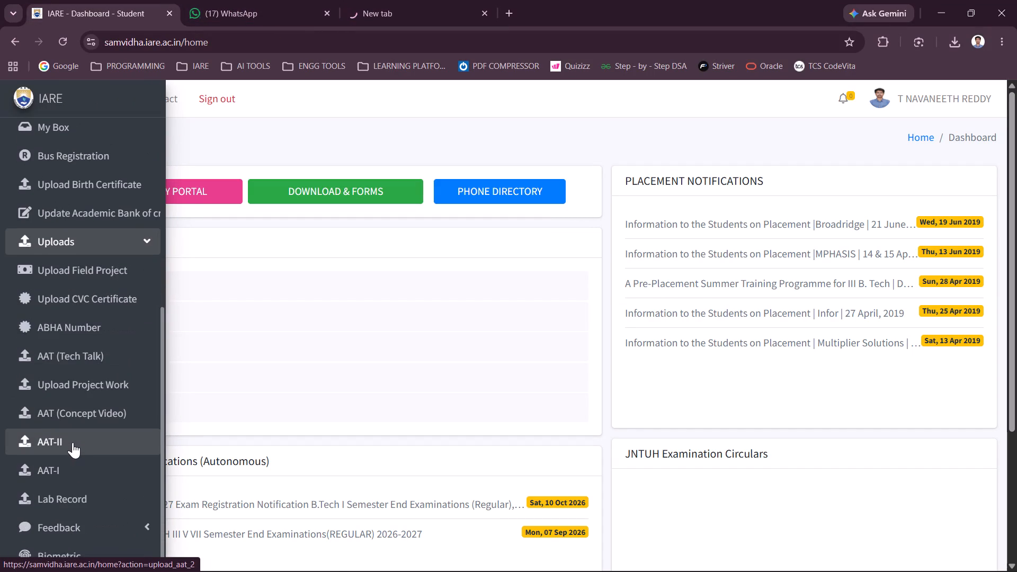
Open the AAT-II uploads page and get the assigned question for Cloud Application Development (ACSD20).
left_click(73, 442)
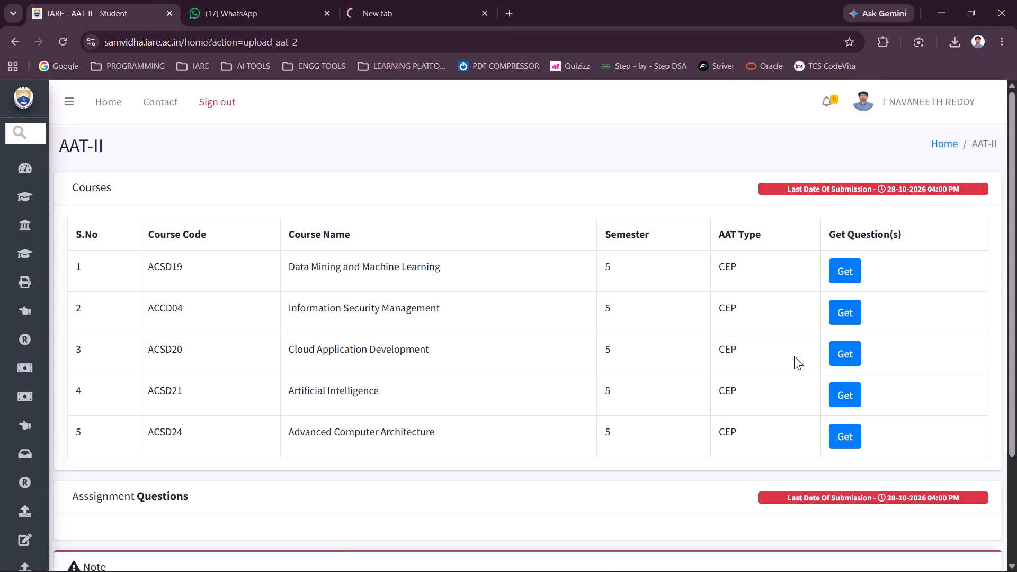
left_click(851, 358)
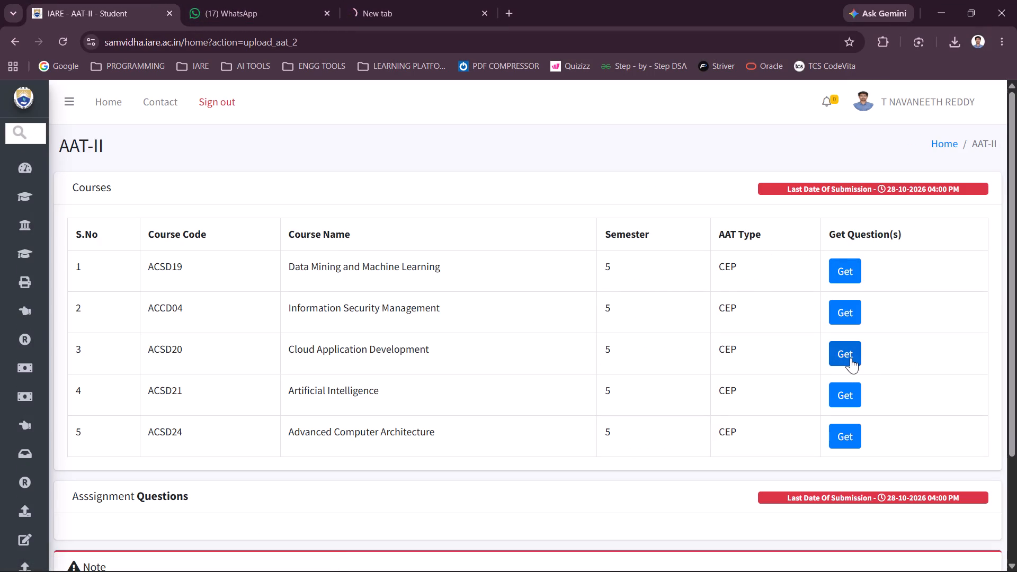
key("Return")
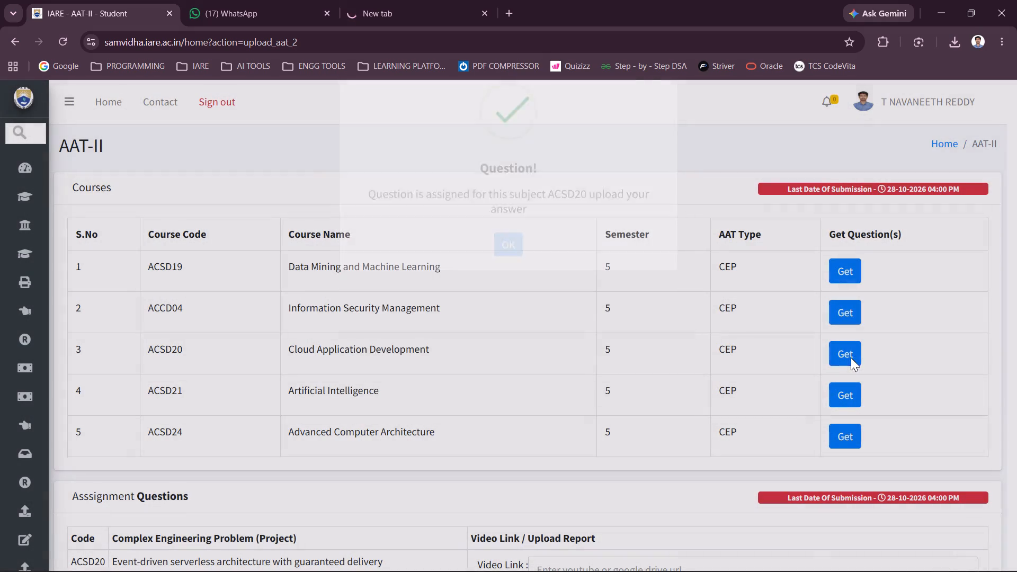
Copy the ACSD20 Complex Engineering Problem title, "Event-driven serverless architecture with guaranteed delivery", from the assignment questions.
scroll(845, 365, "down", 6)
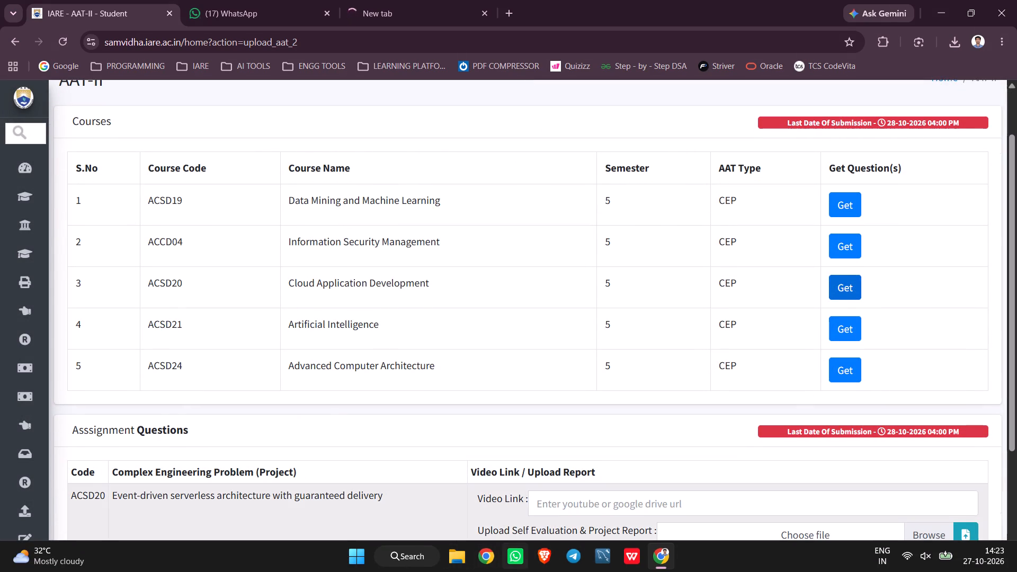
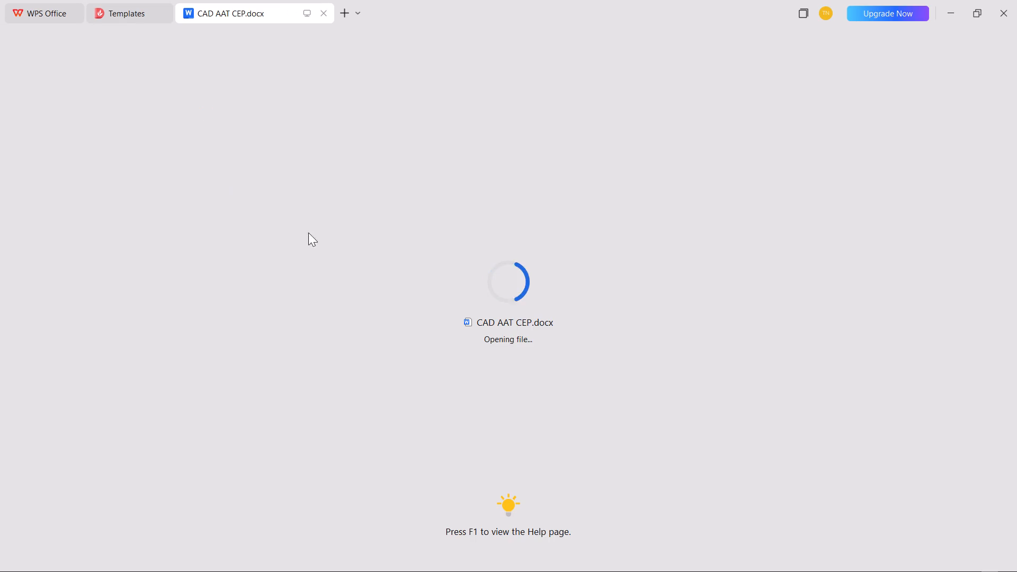
Delete the blank line beneath the ACKNOWLEDGEMENT heading near the end of the document.
key("ctrl+a")
key("Right")
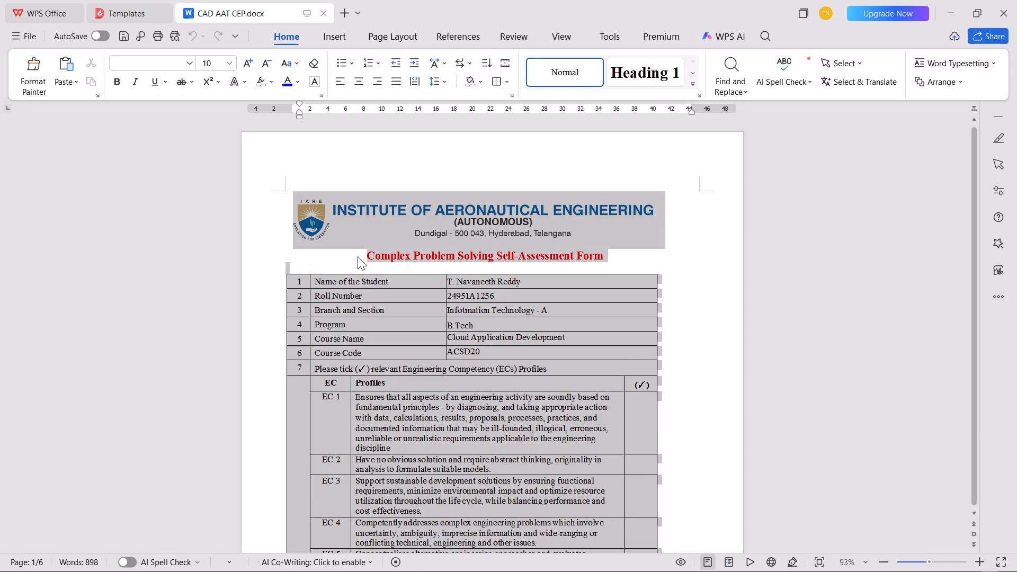
scroll(358, 256, "down", 4)
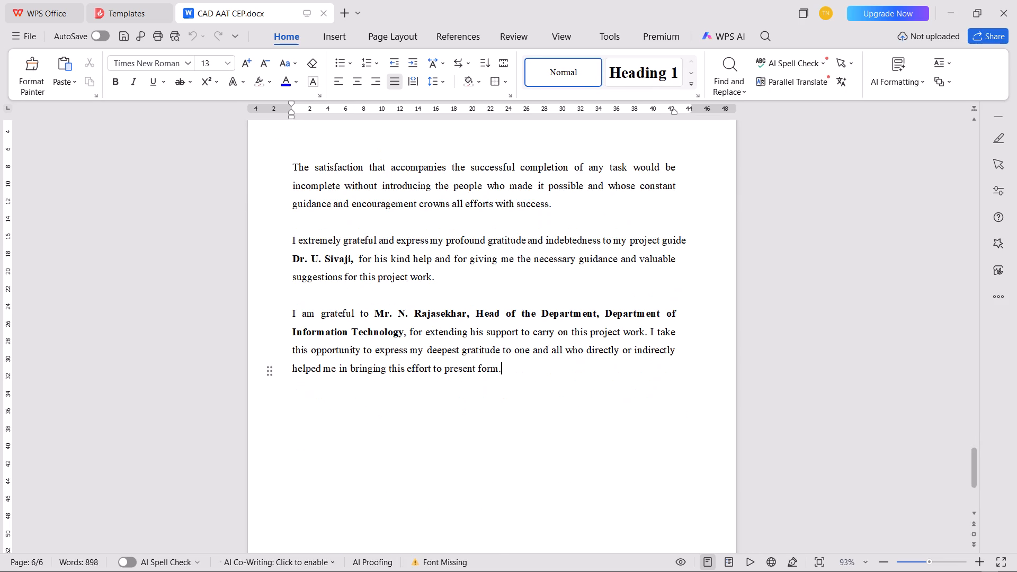
scroll(293, 222, "up", 3)
left_click(361, 237)
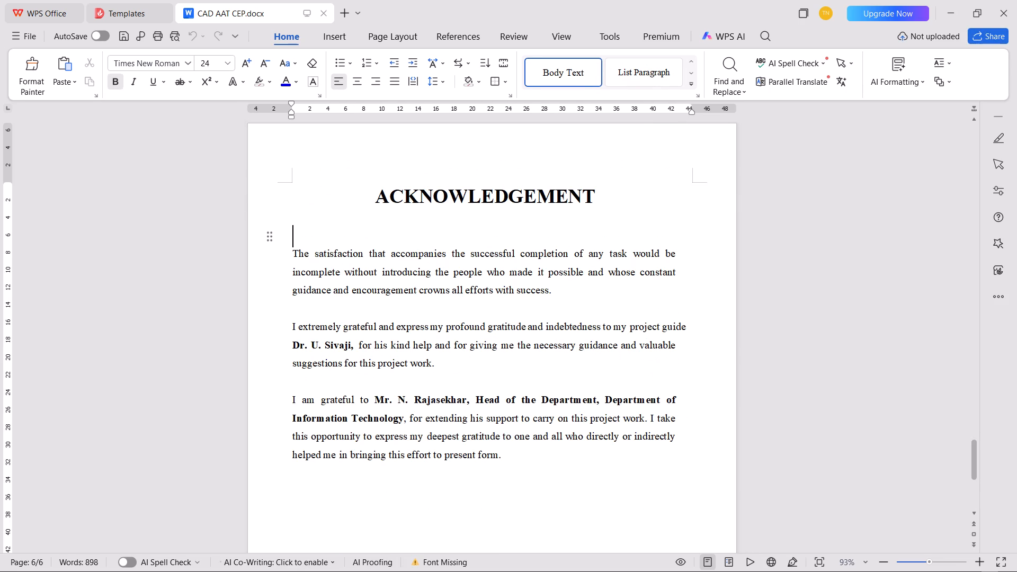
key("BackSpace")
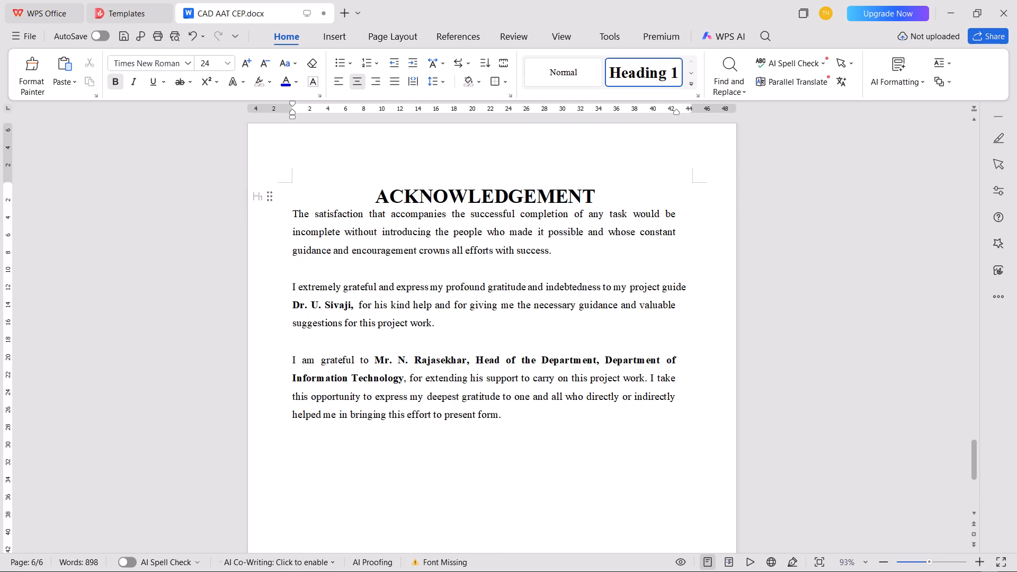
Change the line spacing of the ACKNOWLEDGEMENT heading and the first paragraph below it, and save the document.
left_click_drag(576, 267, 200, 193)
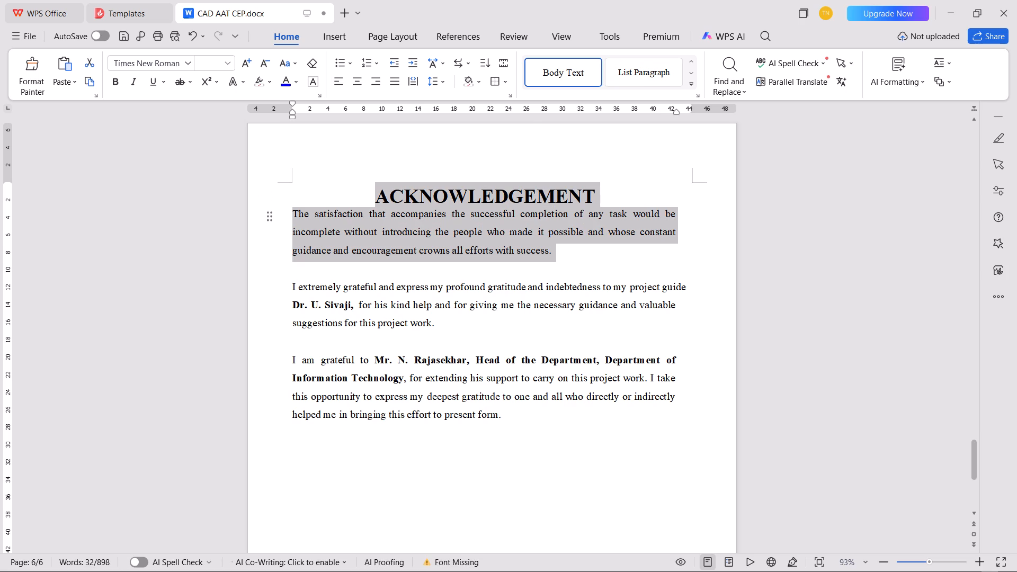
left_click(443, 80)
left_click(432, 131)
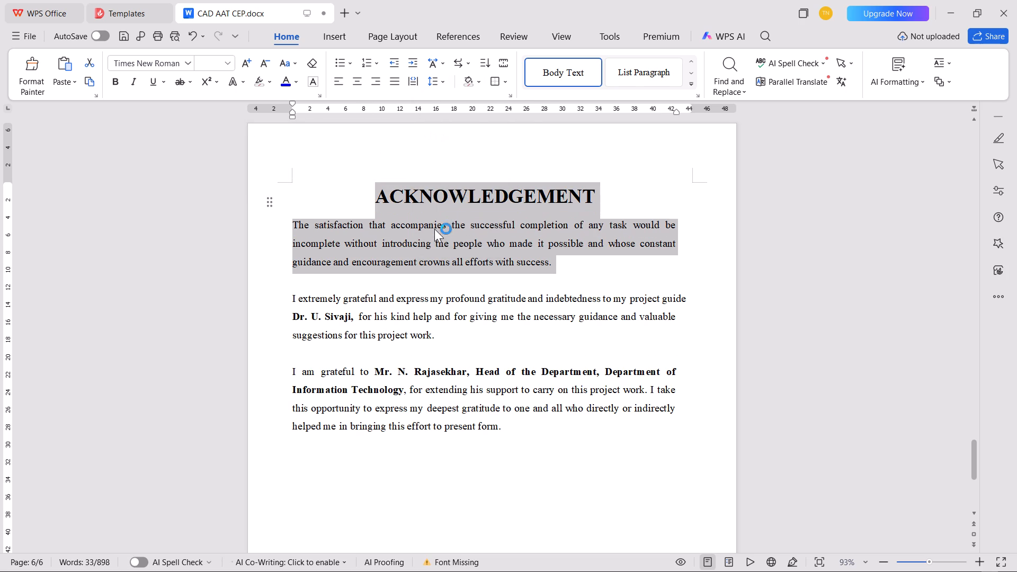
key("ctrl+s")
Insert a blank portrait page after the acknowledgement text and paste the copied report onto it.
left_click(404, 313)
scroll(404, 314, "down", 2)
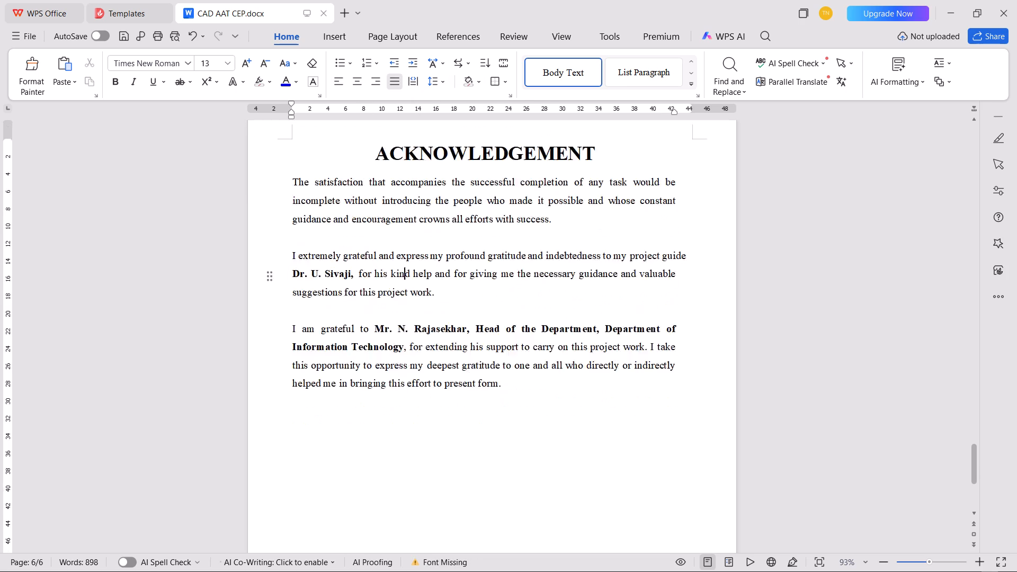
scroll(404, 315, "down", 16)
left_click(537, 192)
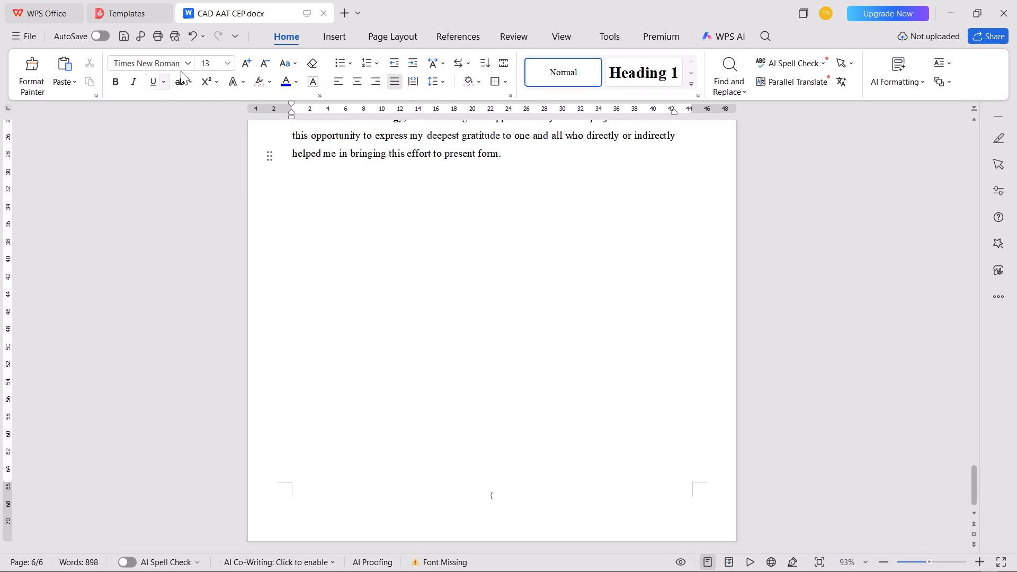
left_click(330, 29)
left_click(36, 87)
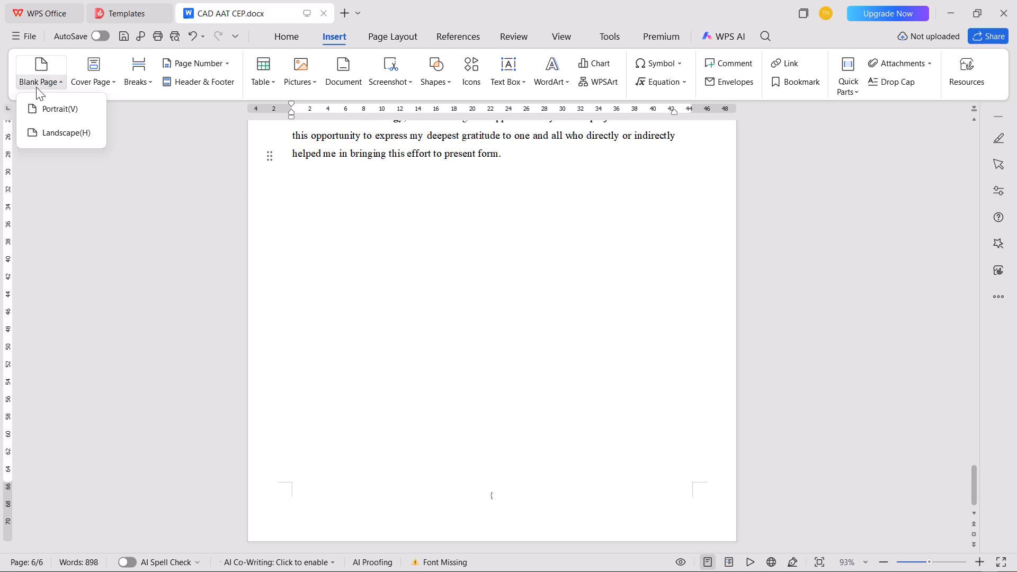
left_click(44, 106)
key("ctrl+v")
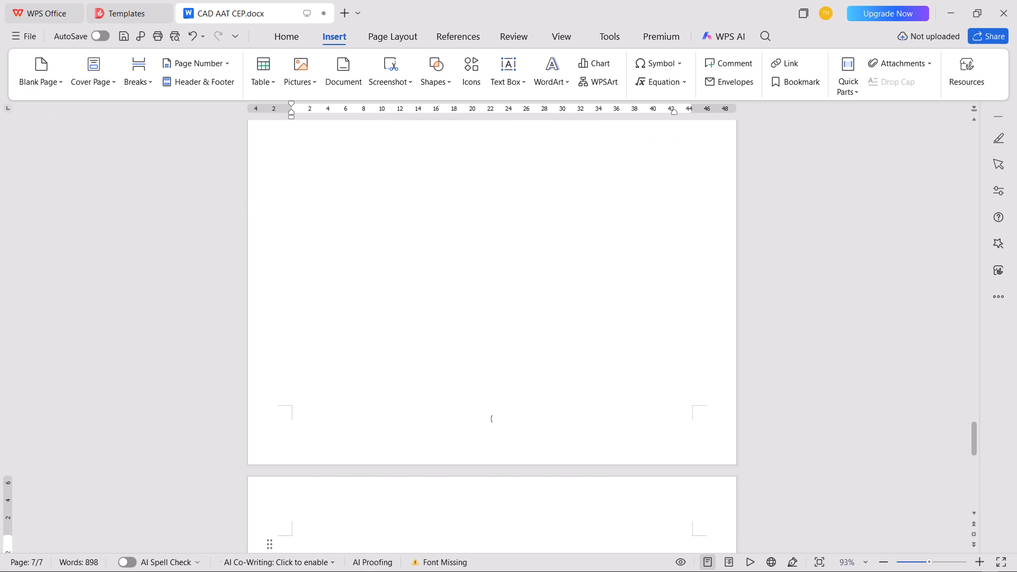
Delete the REFERENCES heading and all ten reference entries at the end of the pasted report.
left_click_drag(543, 530, 535, 531)
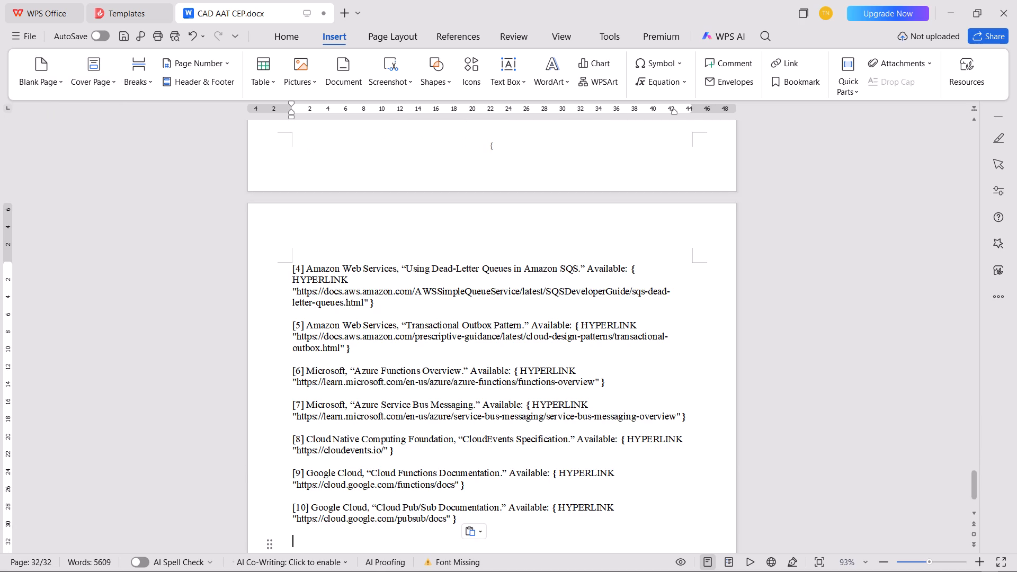
left_click_drag(535, 531, 169, 318)
scroll(176, 333, "up", 7)
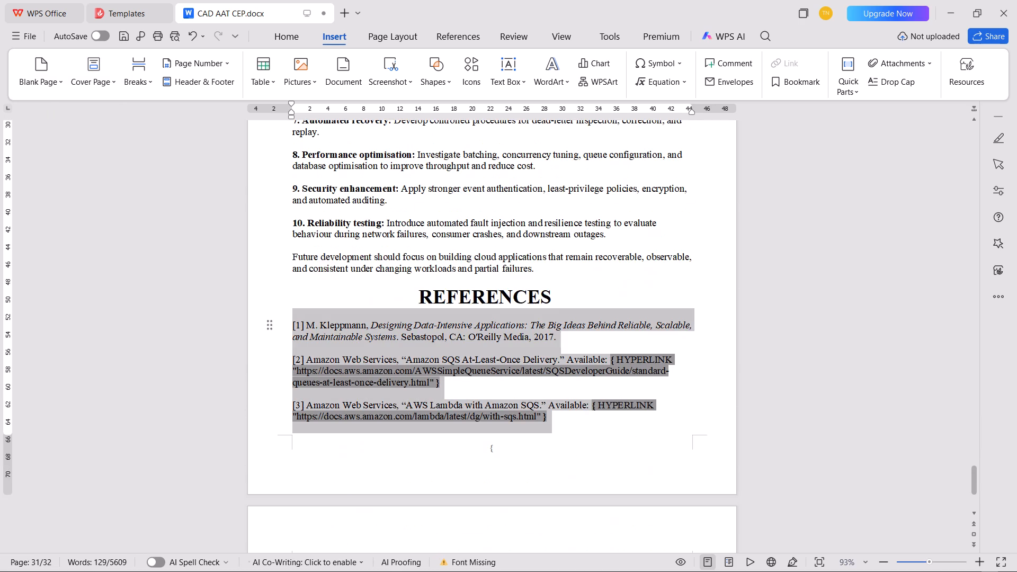
left_click_drag(169, 318, 171, 287)
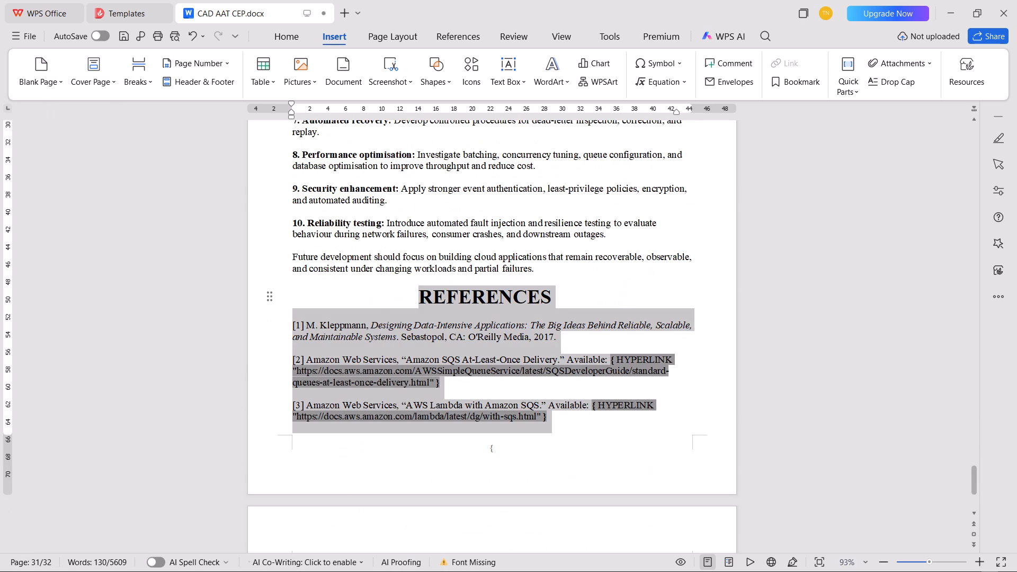
key("BackSpace")
key("Down")
key("Down")
key("Right")
key("Right")
key("BackSpace")
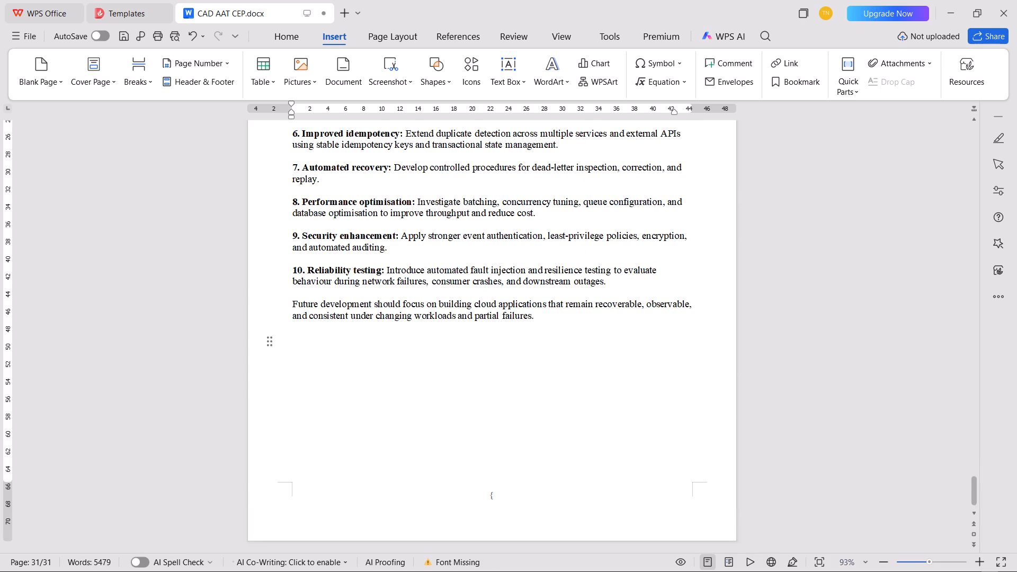
key("Right")
key("Right")
Left-align the 5.2 Future Scope heading and remove its indent.
scroll(288, 272, "up", 9)
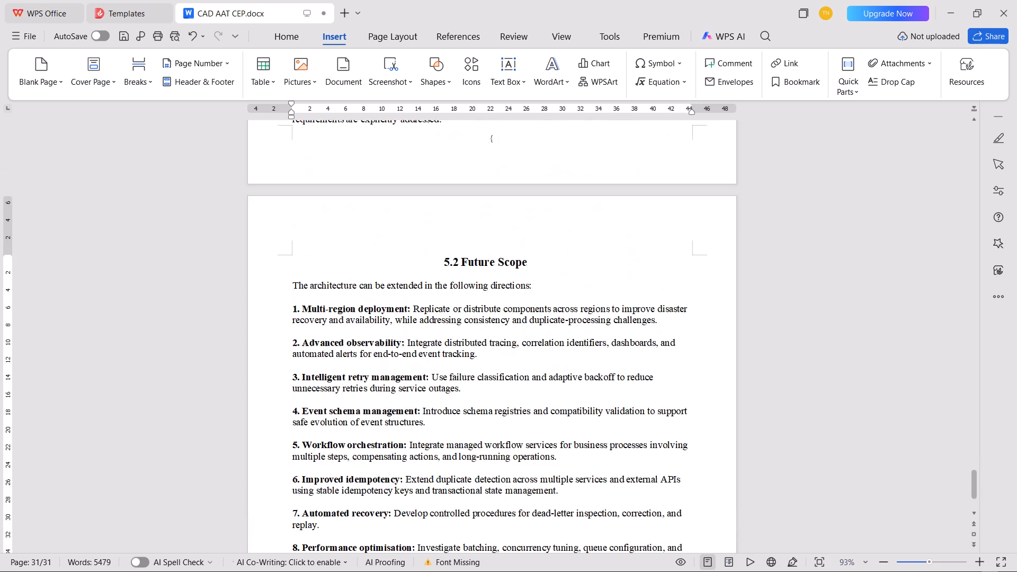
left_click(435, 298)
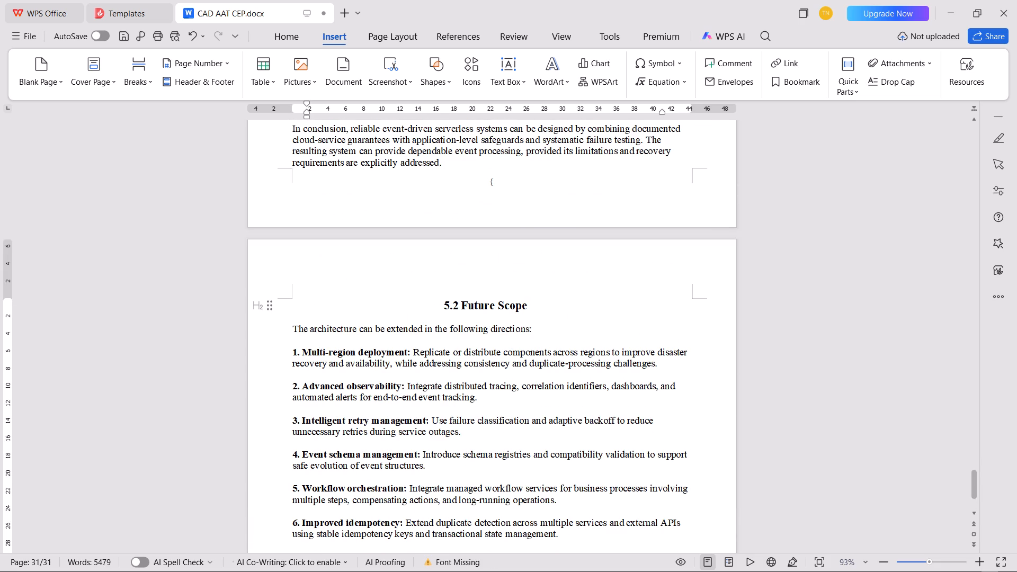
key("BackSpace")
key("BackSpace")
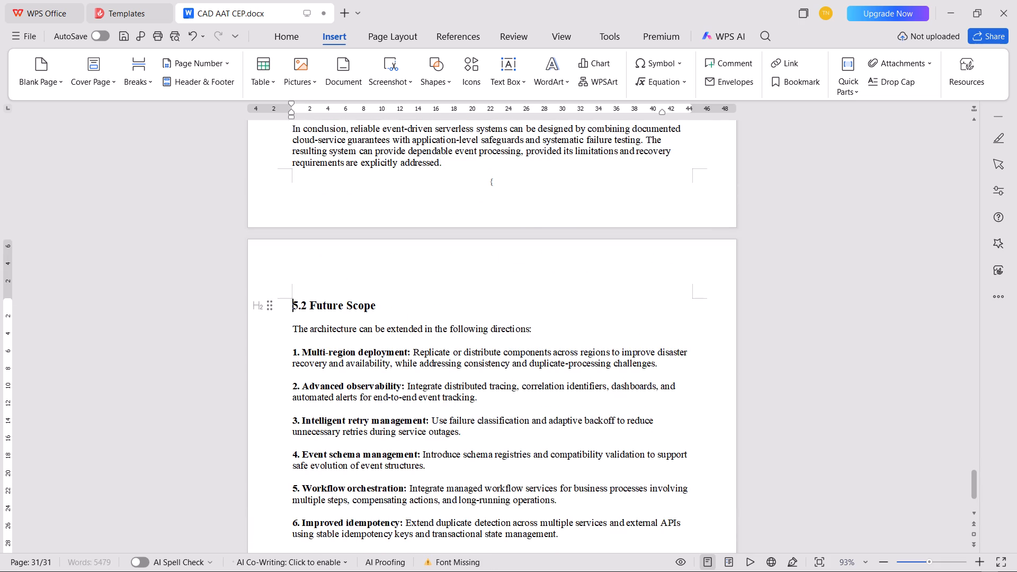
Split the Chapter 5 heading into CHAPTER 5 and CONCLUSIONS AND FUTURE SCOPE without the colon, and left-align both lines.
scroll(474, 283, "up", 8)
scroll(383, 298, "up", 3)
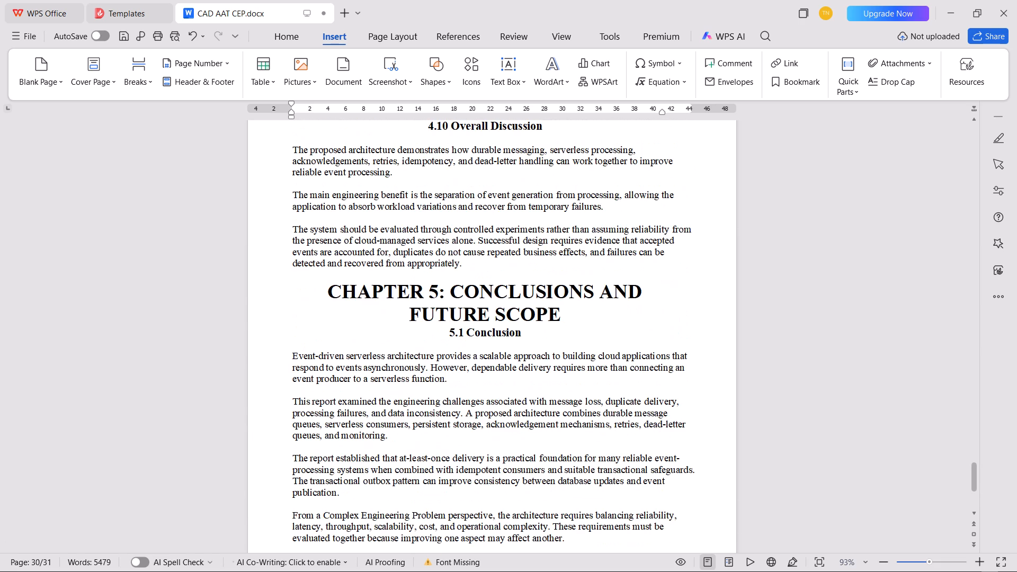
left_click(451, 287)
key("BackSpace")
key("BackSpace")
key("Return")
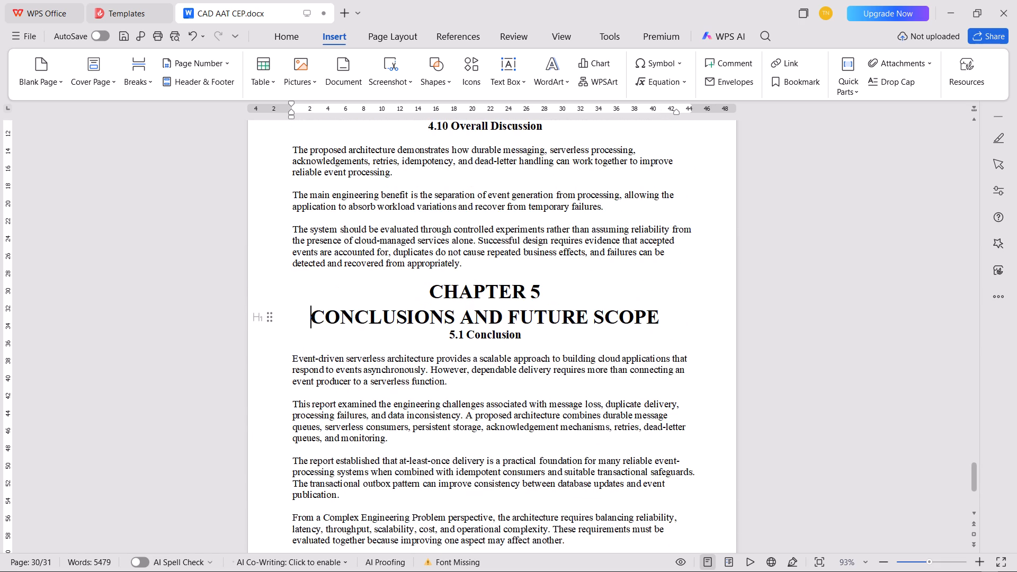
key("Up")
key("BackSpace")
key("Down")
key("BackSpace")
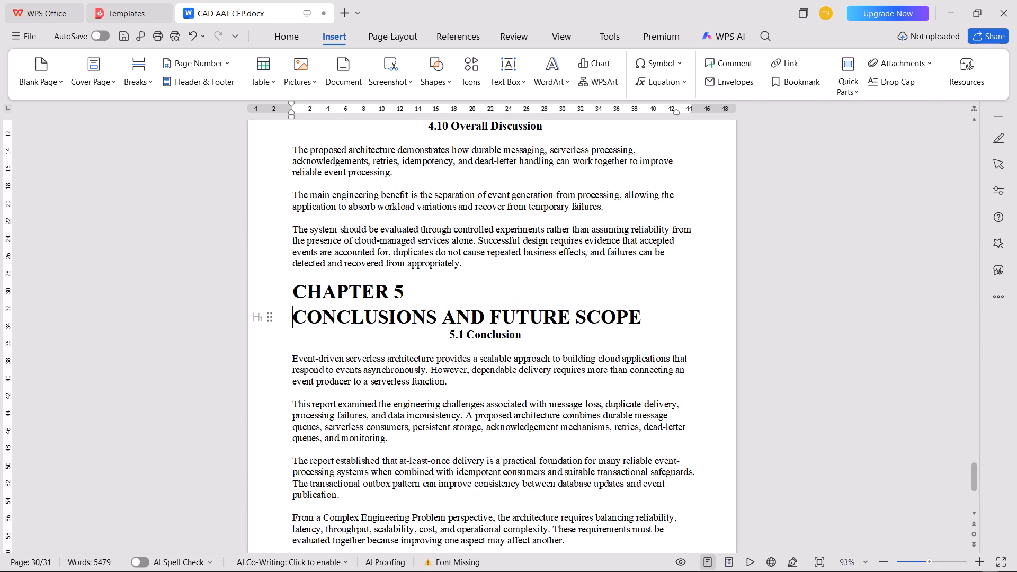
Start Chapter 5 on a new page with a blank portrait page insert, deleting the surplus empty page and line above the heading.
left_click(484, 264)
left_click(34, 85)
left_click(50, 108)
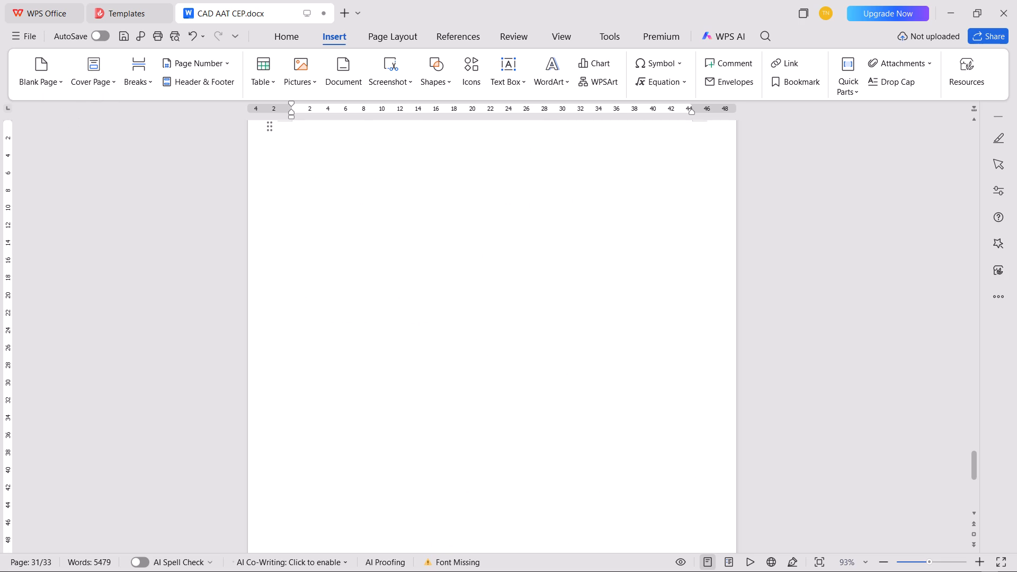
key("Right")
scroll(168, 158, "down", 1)
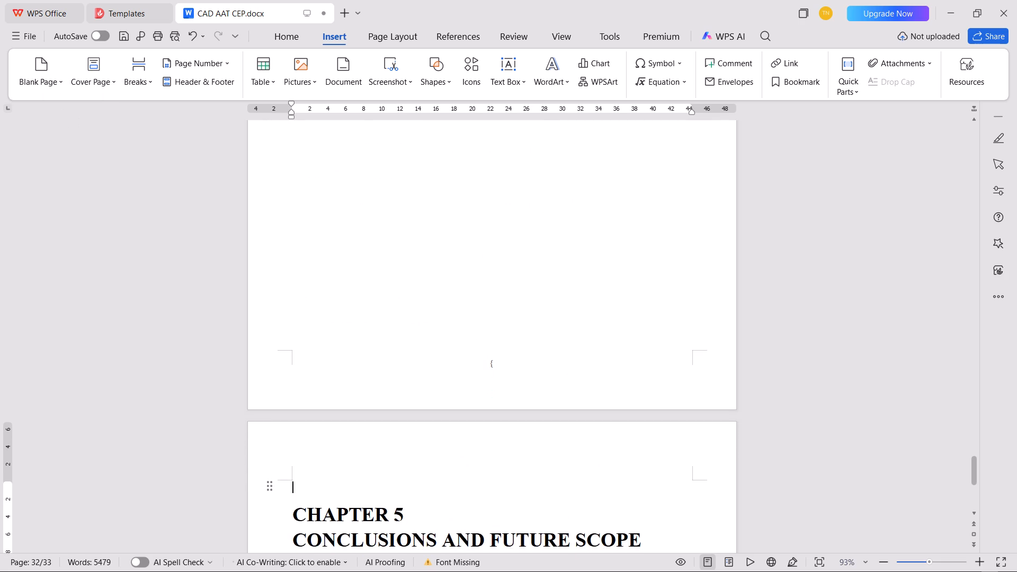
key("Down")
key("BackSpace")
key("BackSpace")
Left-align the 4.10 Overall Discussion heading and delete the empty numbered item 16 above it.
scroll(168, 158, "up", 5)
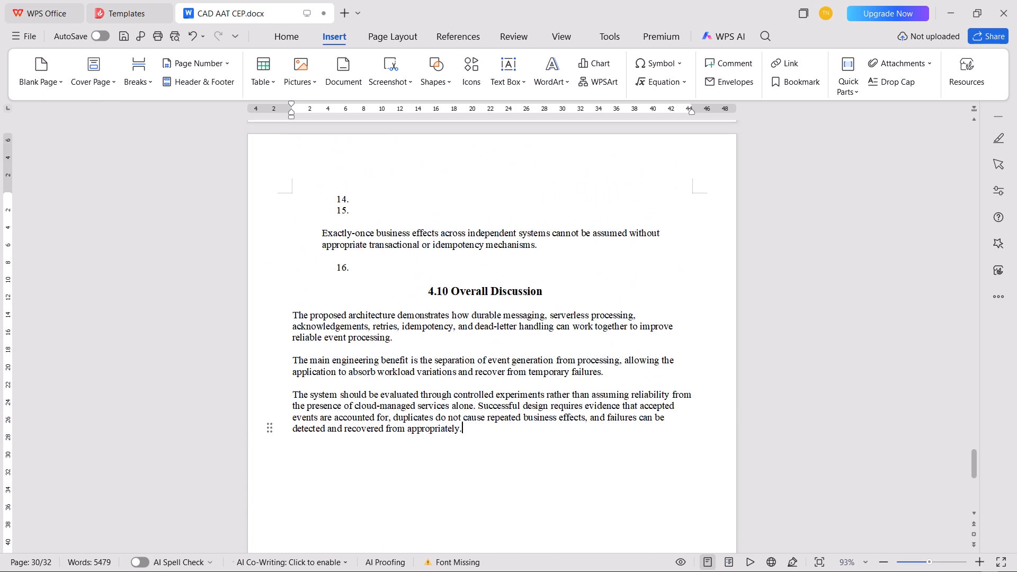
left_click(429, 289)
key("BackSpace")
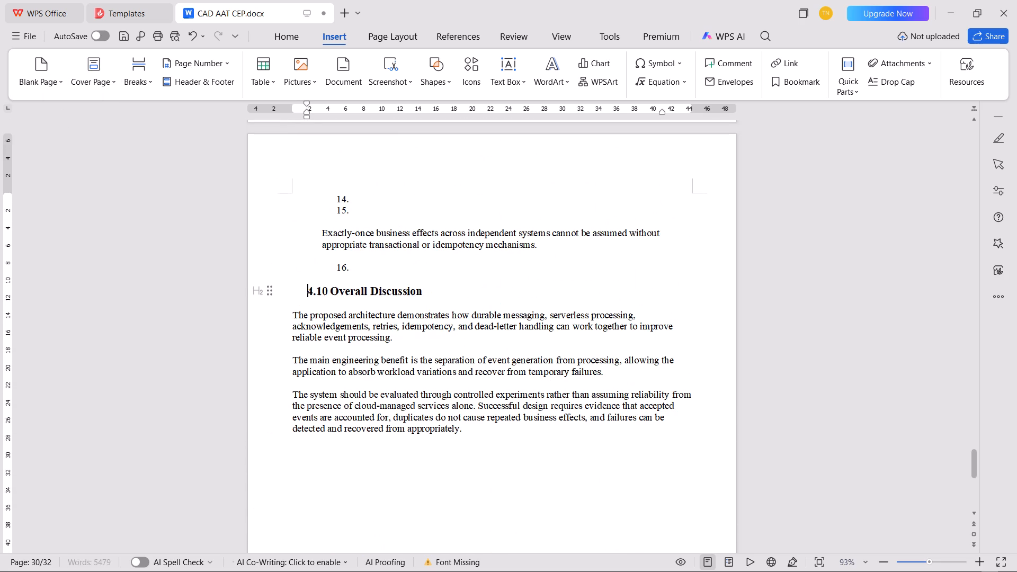
key("BackSpace")
key("BackSpace")
Delete the empty numbered items 12 to 15 among the limitations in section 4.9.
scroll(430, 290, "up", 3)
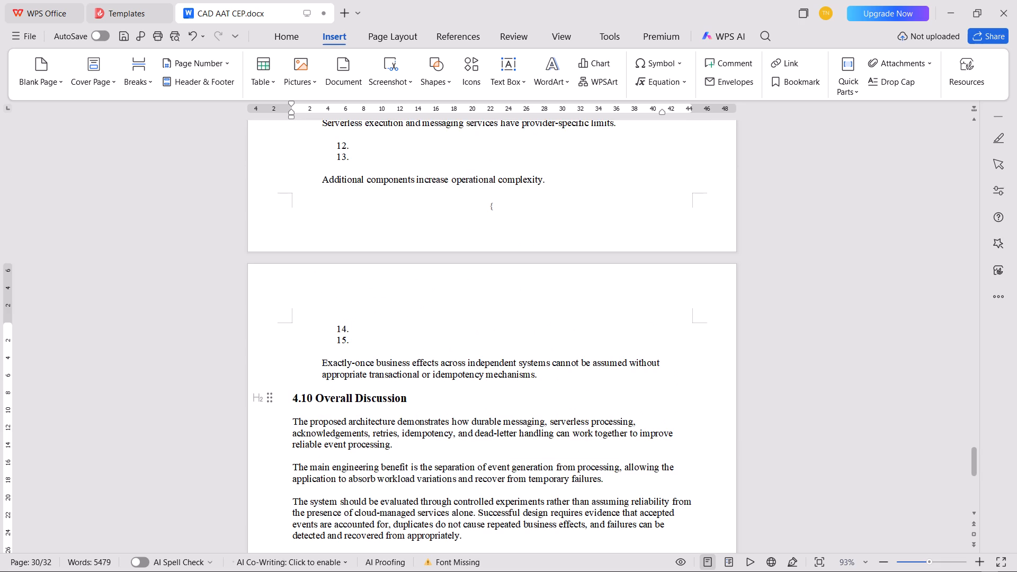
left_click(357, 349)
key("BackSpace")
key("BackSpace")
key("BackSpace")
scroll(356, 348, "up", 3)
key("BackSpace")
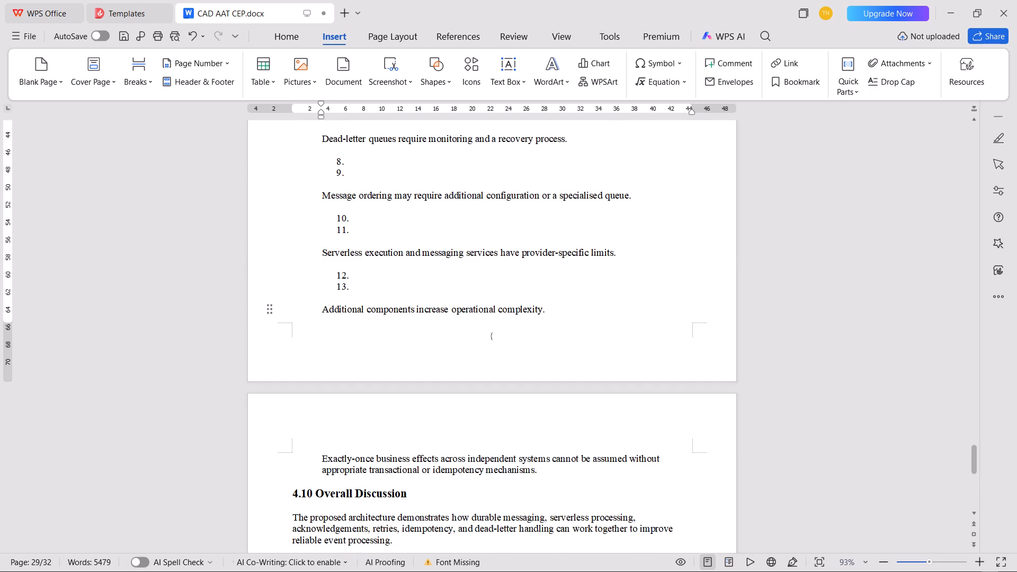
left_click(358, 291)
key("BackSpace")
key("BackSpace")
key("BackSpace")
key("BackSpace")
Delete the empty numbered items 8 to 11 among the limitations in section 4.9.
left_click(353, 236)
key("BackSpace")
key("BackSpace")
key("BackSpace")
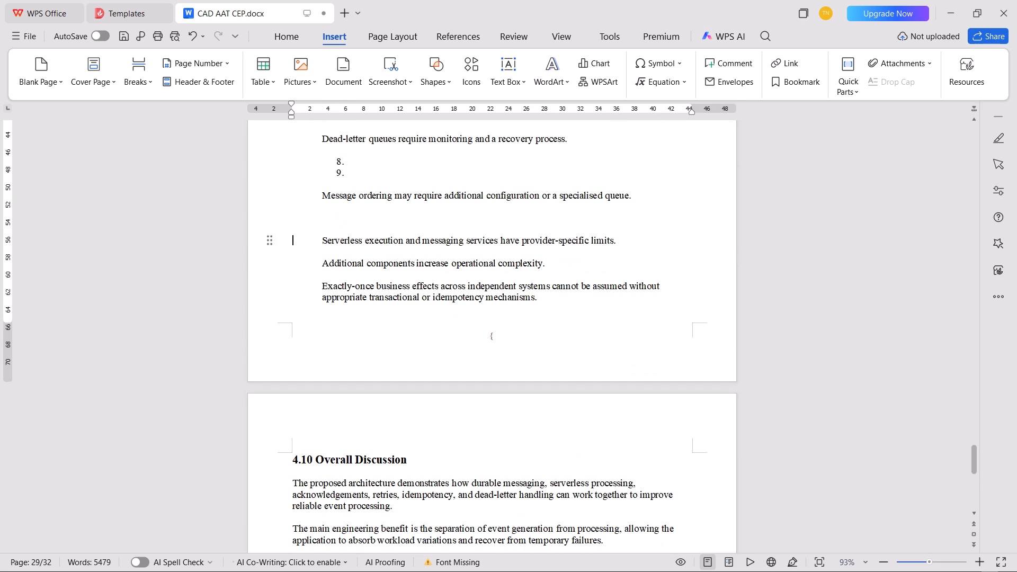
key("BackSpace")
scroll(363, 276, "up", 5)
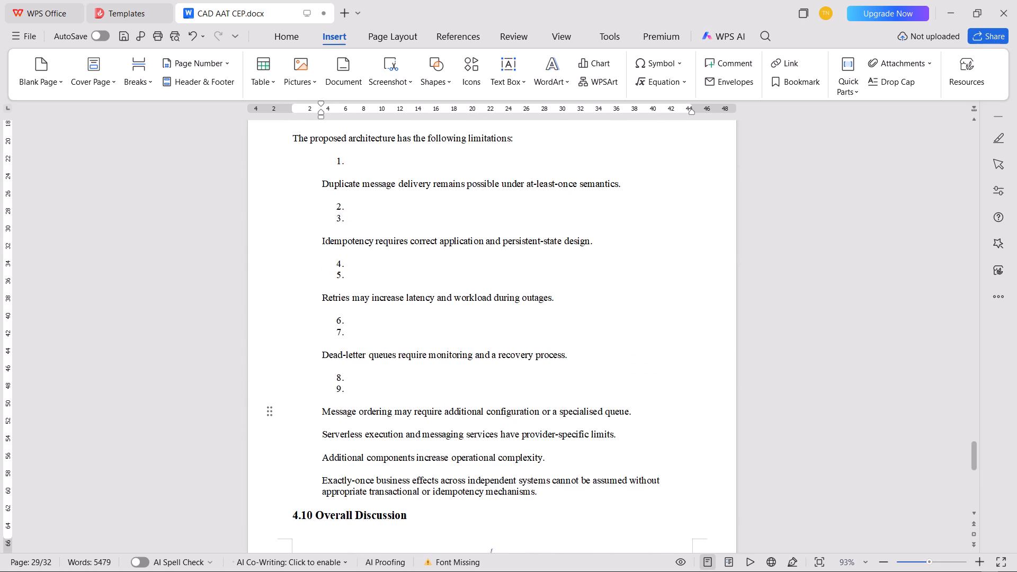
left_click(347, 390)
key("BackSpace")
key("BackSpace")
key("BackSpace")
key("BackSpace")
Delete the empty numbered items 4 to 7 among the limitations in section 4.9.
left_click(356, 341)
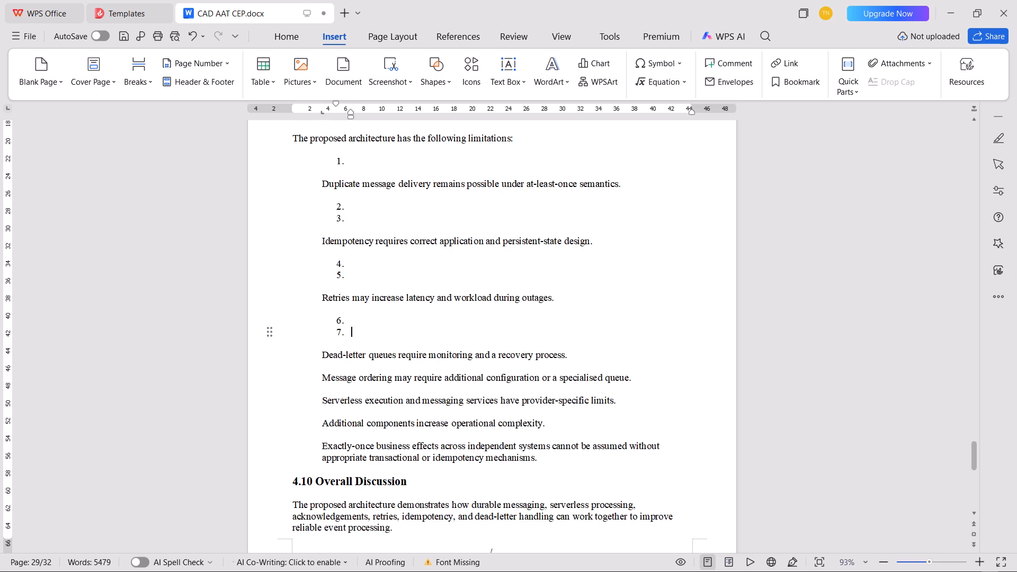
key("BackSpace")
key("BackSpace")
key("BackSpace")
key("BackSpace")
left_click(361, 278)
key("BackSpace")
key("BackSpace")
key("BackSpace")
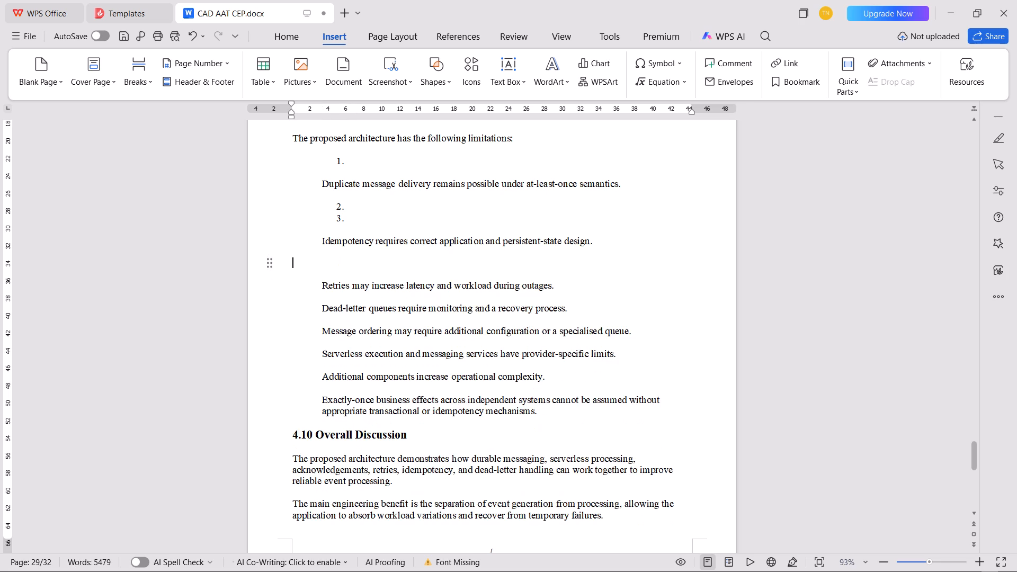
key("BackSpace")
Delete the remaining empty numbered items 1 to 3 at the start of the 4.9 limitations.
left_click(354, 220)
key("BackSpace")
key("BackSpace")
key("BackSpace")
key("BackSpace")
scroll(368, 269, "up", 2)
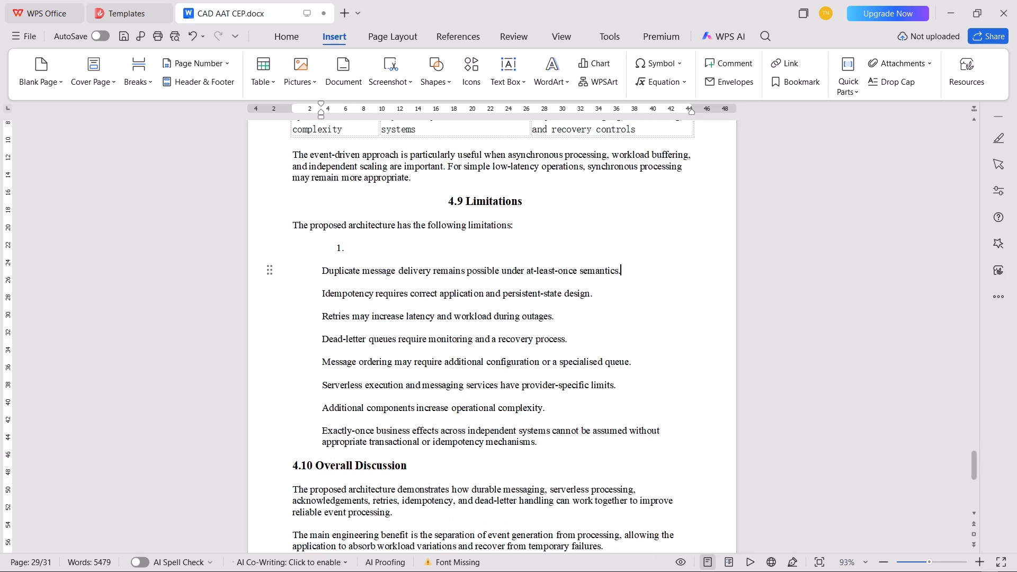
left_click(368, 257)
key("BackSpace")
key("BackSpace")
key("BackSpace")
Left-align the 4.9 Limitations, 4.8 Comparison with Direct Synchronous Processing and 4.7 Reliability Analysis headings.
left_click(439, 203)
key("BackSpace")
key("BackSpace")
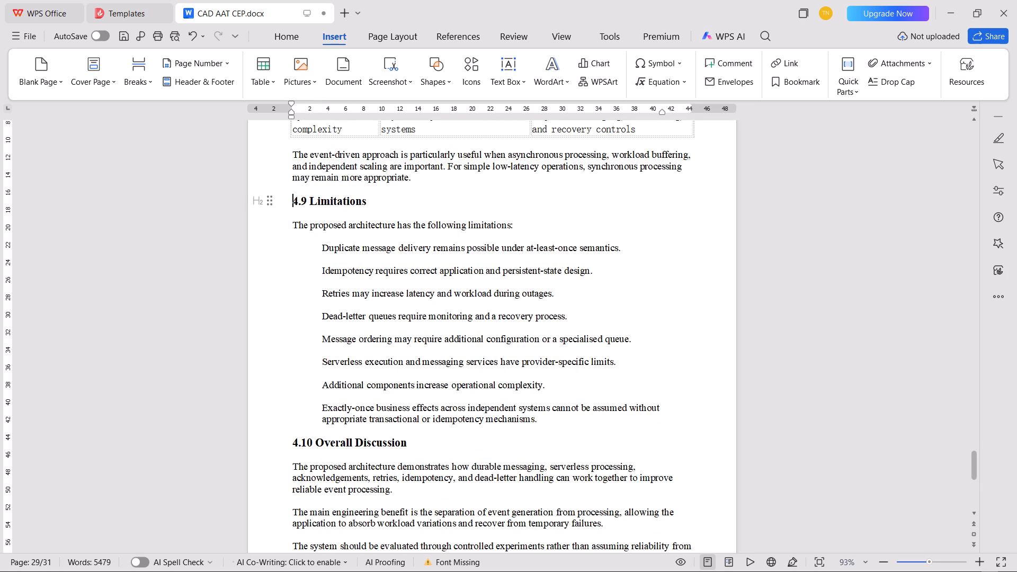
scroll(423, 335, "up", 17)
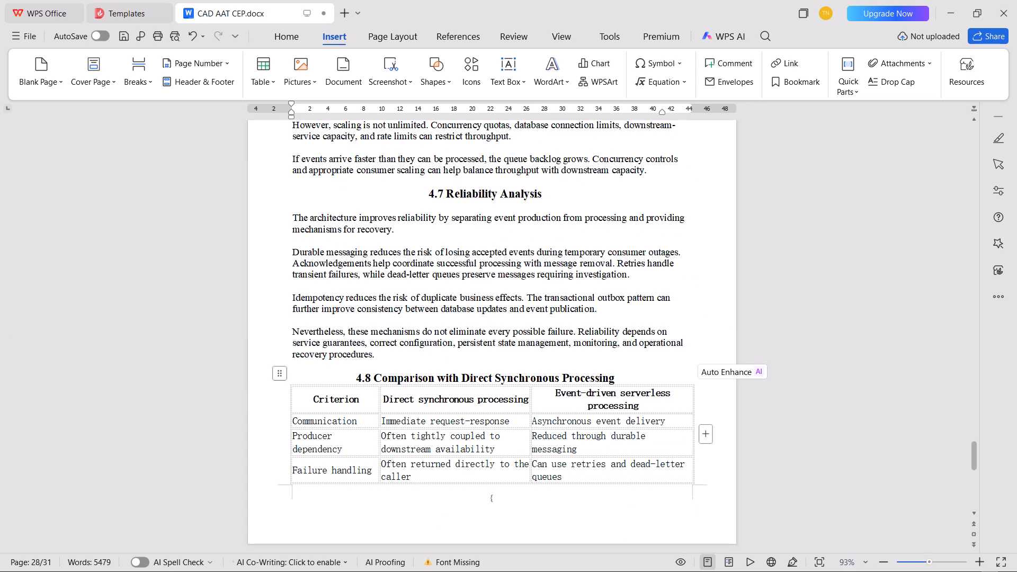
left_click(355, 375)
key("BackSpace")
key("BackSpace")
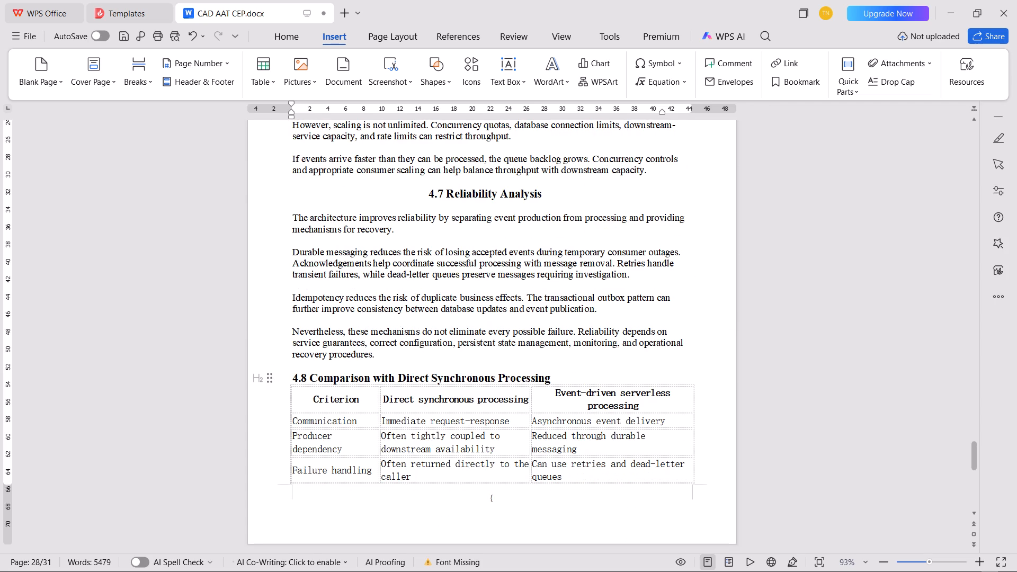
left_click(420, 195)
key("BackSpace")
key("BackSpace")
Left-align the 4.6 Scalability Analysis and 4.5 Performance Evaluation headings.
scroll(432, 253, "up", 9)
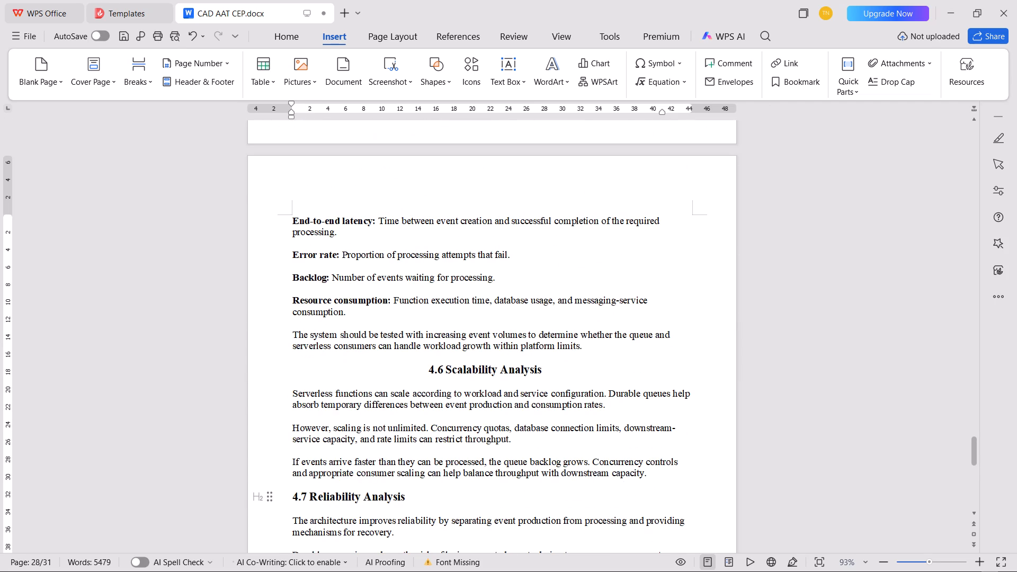
left_click(427, 370)
key("BackSpace")
key("BackSpace")
scroll(375, 344, "up", 9)
left_click(405, 383)
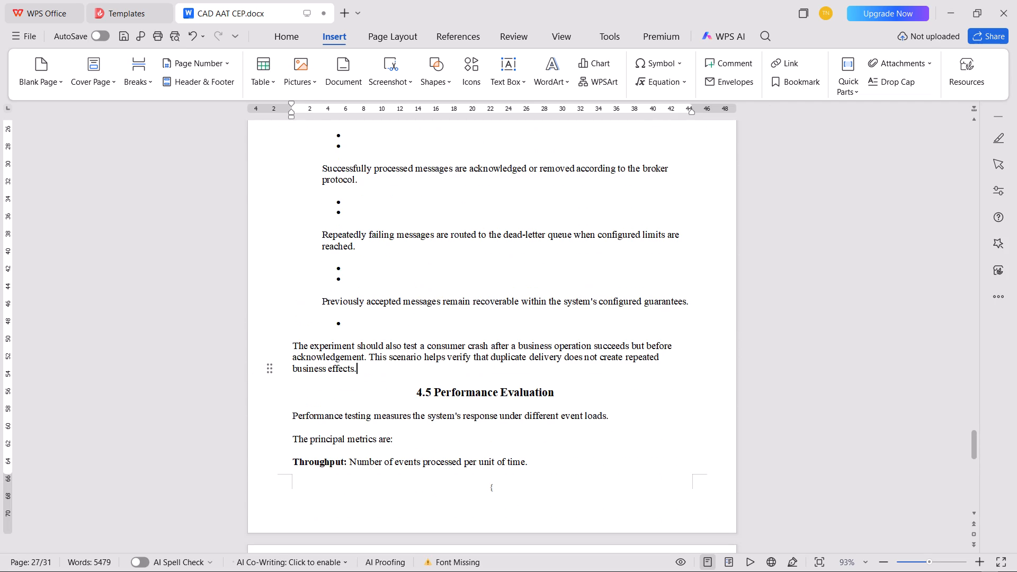
left_click(415, 393)
key("BackSpace")
key("BackSpace")
Delete the empty bullets before and after the repeatedly failing and previously accepted messages lines in section 4.4.
left_click(368, 324)
key("BackSpace")
key("BackSpace")
key("BackSpace")
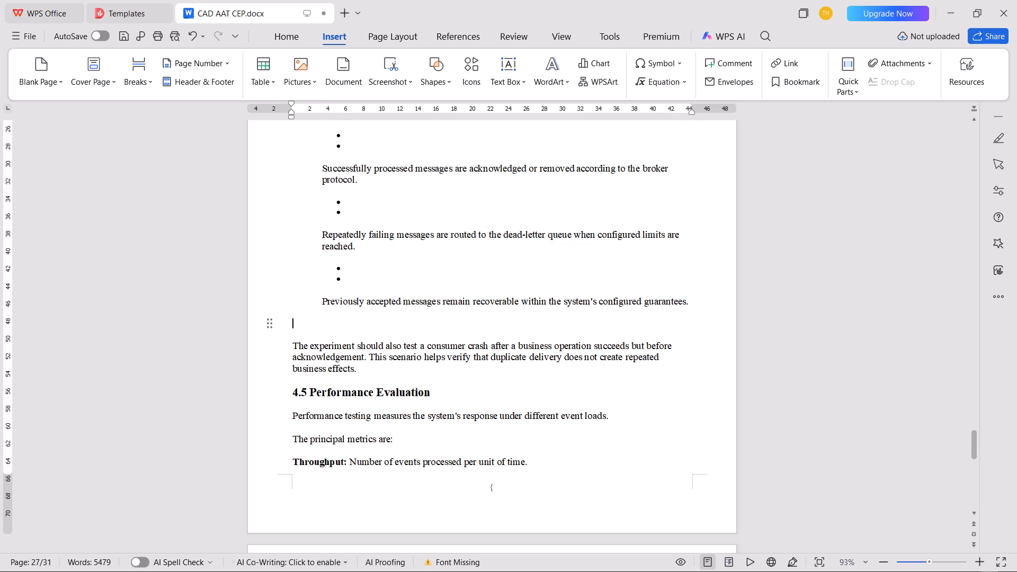
left_click(374, 277)
key("BackSpace")
key("BackSpace")
key("BackSpace")
left_click(372, 219)
key("BackSpace")
key("BackSpace")
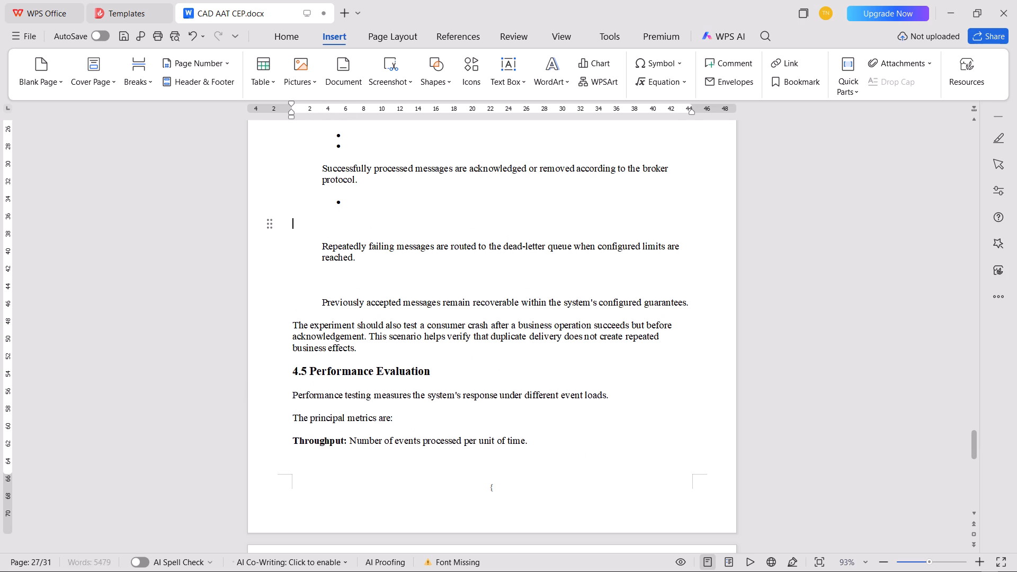
key("BackSpace")
Remove the blank lines left above the repeatedly failing and previously accepted messages lines, keeping the full stop after "reached".
left_click(367, 248)
key("BackSpace")
key("period")
left_click(364, 255)
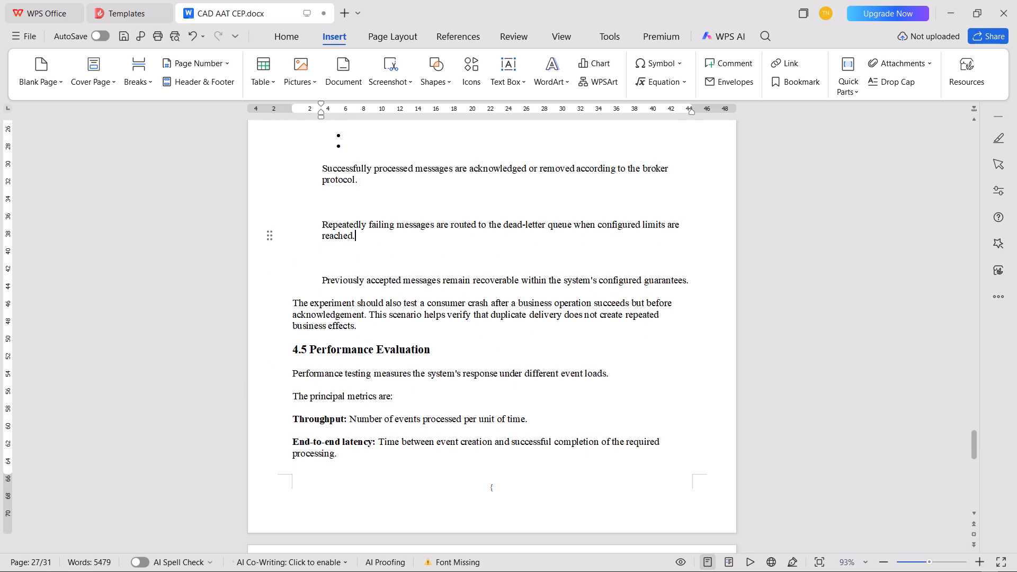
key("BackSpace")
left_click(362, 208)
key("BackSpace")
Delete the empty bullets above the "Successfully processed messages" and "Transient failures trigger retries" lines in section 4.4.
scroll(361, 287, "up", 4)
left_click(356, 236)
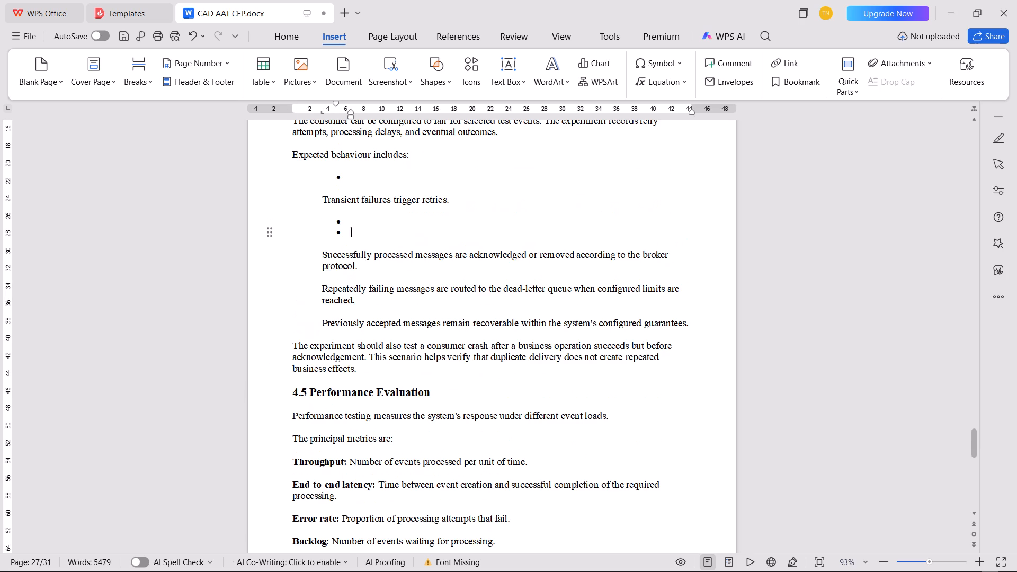
key("BackSpace")
key("BackSpace")
key("BackSpace")
key("BackSpace")
left_click(351, 193)
key("BackSpace")
key("BackSpace")
key("BackSpace")
Left-align the 4.4 Failure-Recovery Evaluation and 4.3 Duplicate-Processing Evaluation headings.
scroll(355, 287, "up", 4)
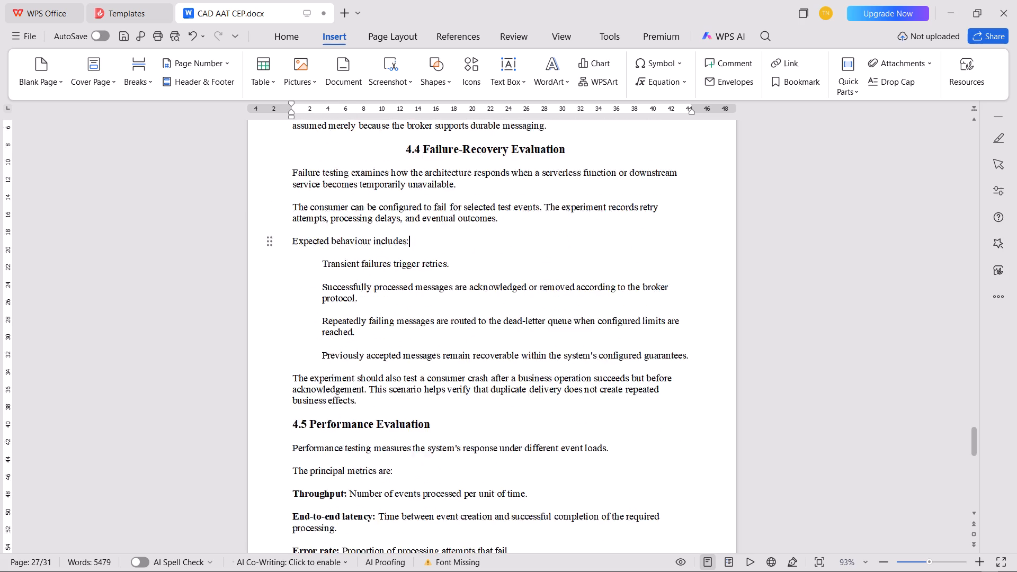
scroll(355, 287, "up", 1)
left_click(368, 224)
left_click(369, 237)
key("BackSpace")
key("BackSpace")
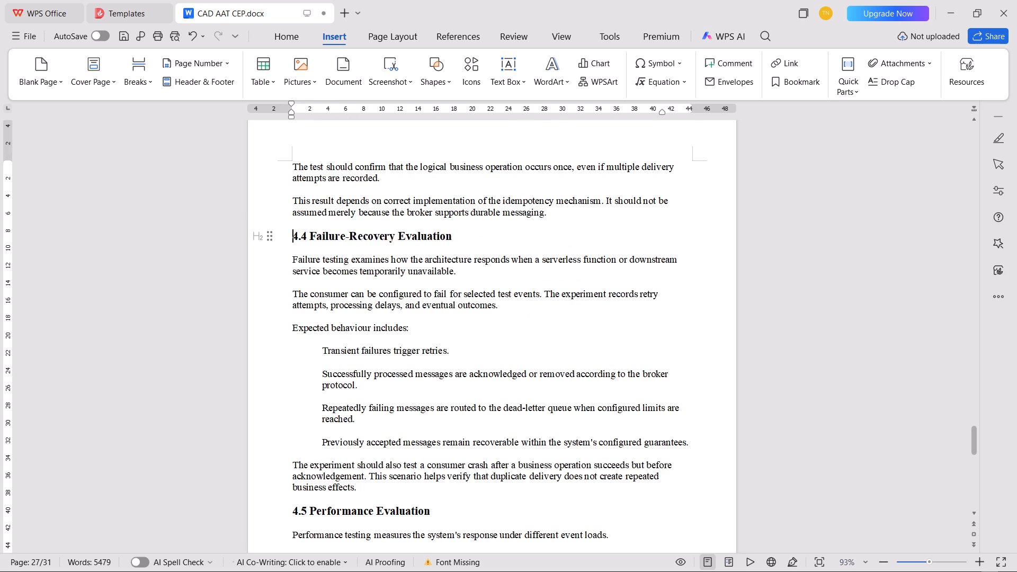
scroll(376, 310, "up", 7)
left_click(396, 227)
key("BackSpace")
key("BackSpace")
Left-align the 4.2 Event Delivery Evaluation heading, keeping the word "whether" intact in the paragraph below it.
scroll(368, 323, "up", 7)
left_click(402, 250)
key("BackSpace")
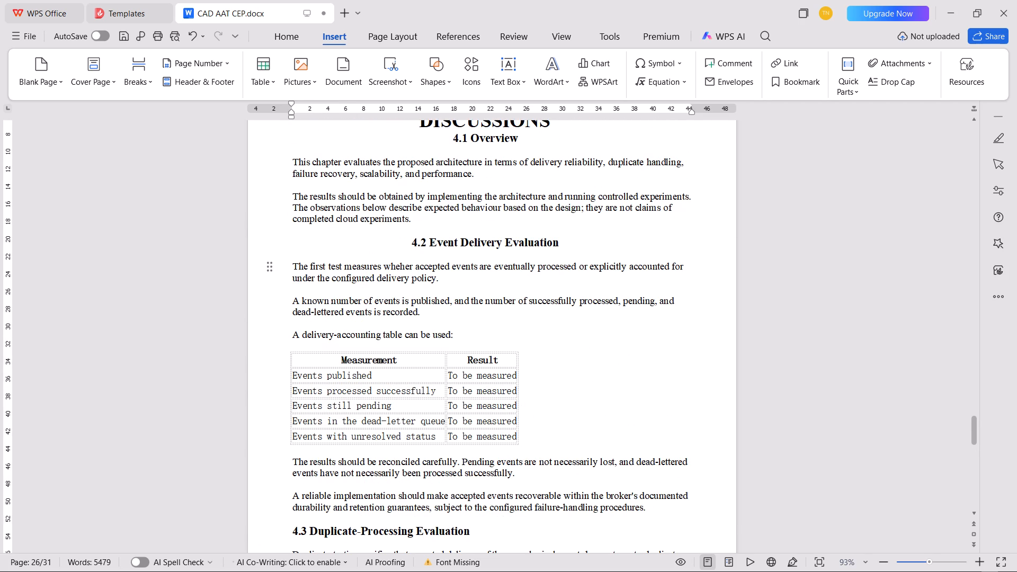
key("t")
left_click(404, 238)
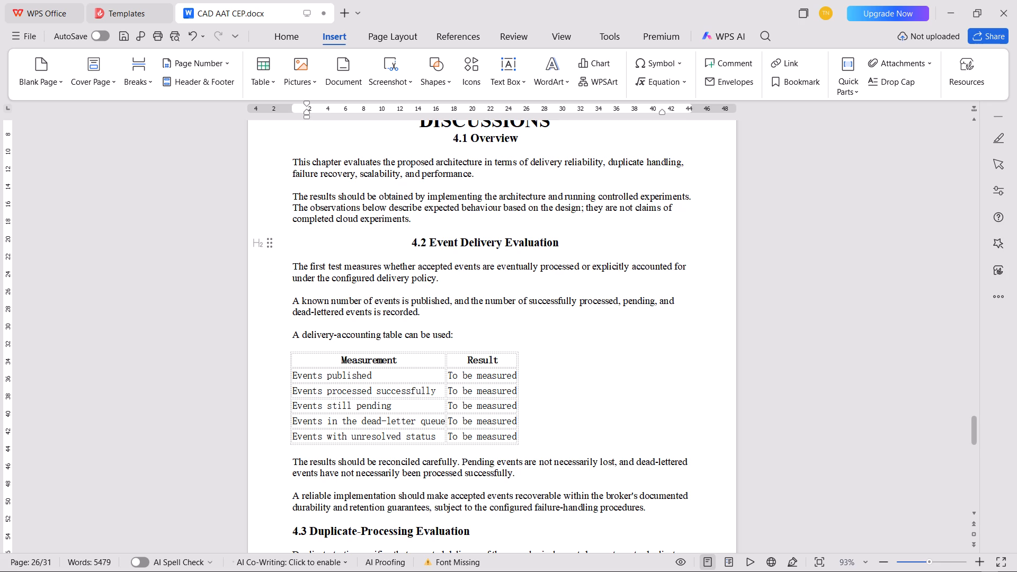
key("BackSpace")
key("backslash")
key("BackSpace")
key("BackSpace")
Split the Chapter 4 title into two lines, "CHAPTER 4" and "RESULTS AND DISCUSSIONS", removing the colon.
scroll(408, 264, "up", 5)
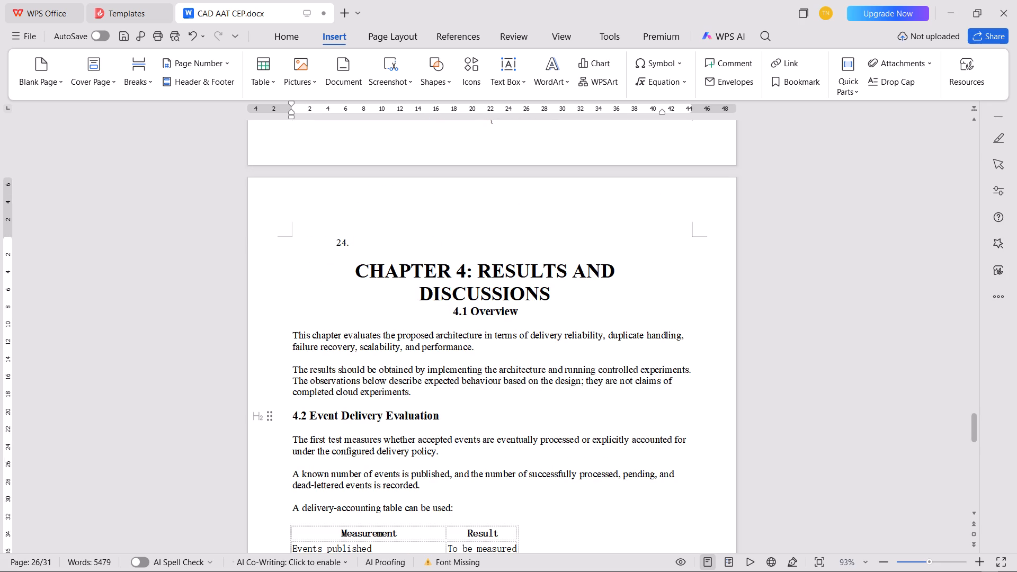
left_click(482, 271)
key("BackSpace")
key("BackSpace")
key("Return")
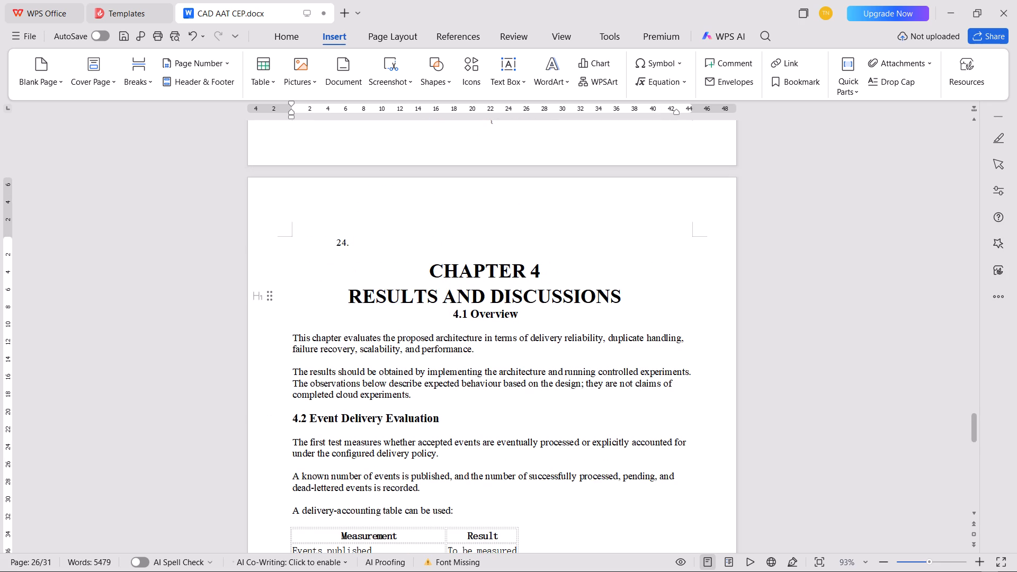
Left-align both lines of the Chapter 4 title.
left_click(429, 274)
key("BackSpace")
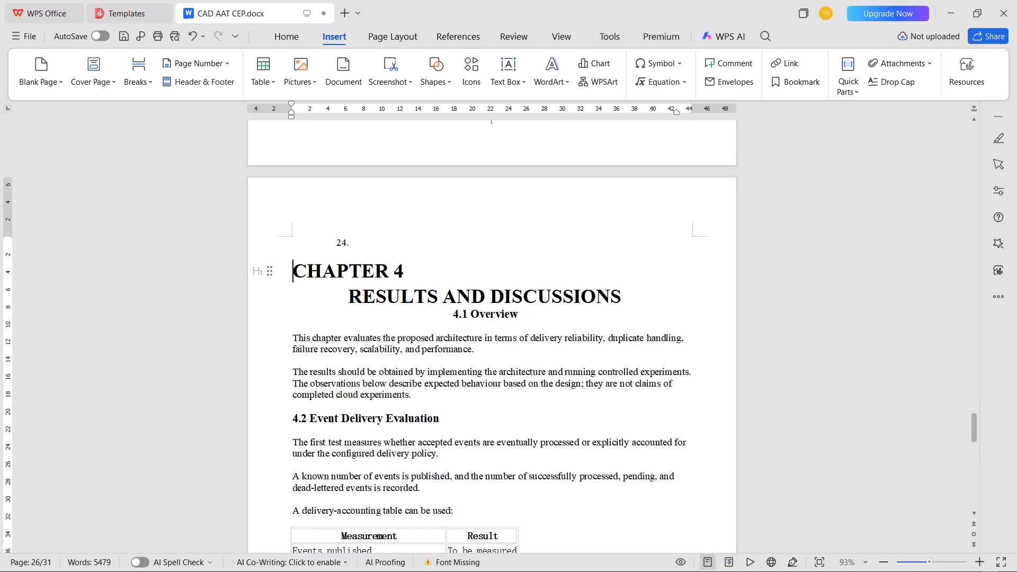
left_click(349, 298)
key("BackSpace")
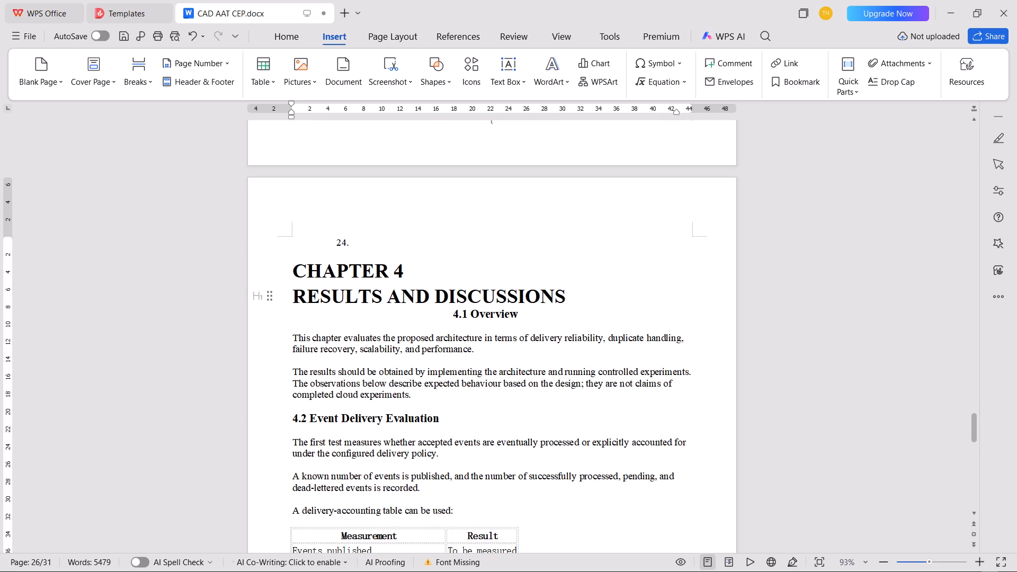
Delete the empty numbered item 24 above the Chapter 4 title and items 22 and 23 above "Document the measured results".
left_click(360, 244)
key("BackSpace")
key("BackSpace")
key("BackSpace")
scroll(346, 294, "up", 6)
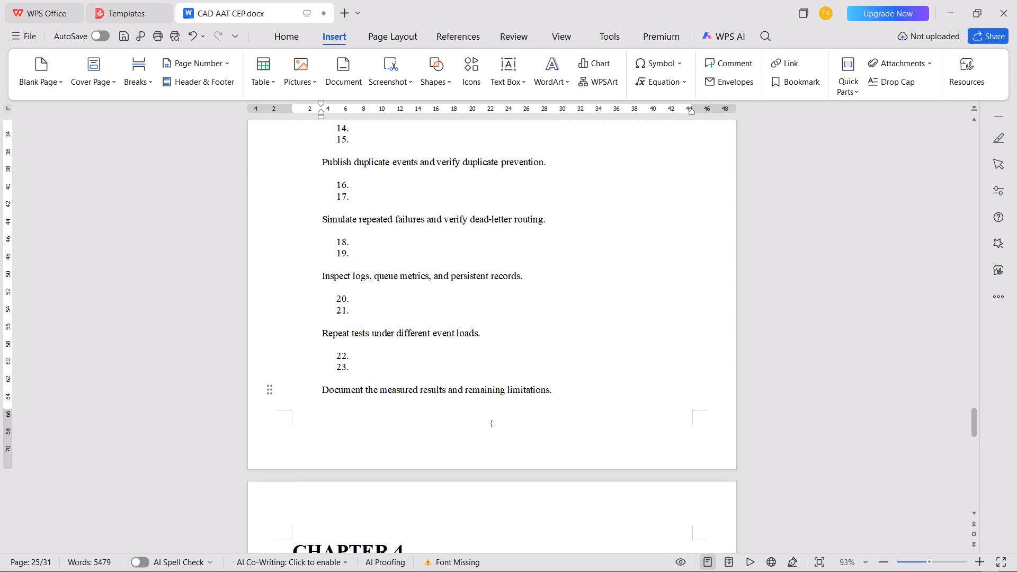
left_click(386, 367)
key("BackSpace")
key("BackSpace")
key("BackSpace")
key("BackSpace")
Delete the empty numbered items 18 to 21 around the "Inspect logs, queue metrics, and persistent records" line.
left_click(368, 311)
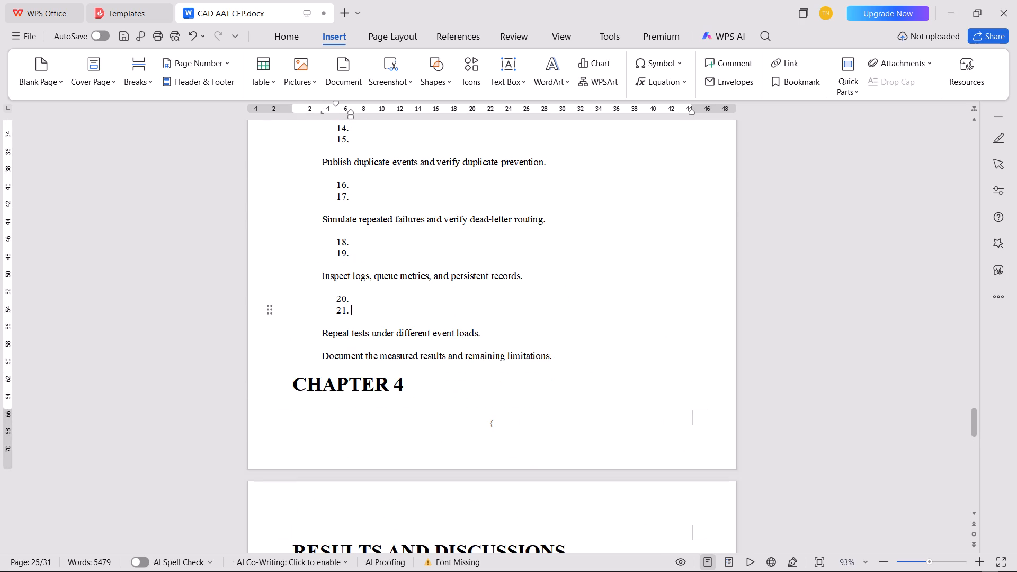
key("BackSpace")
key("BackSpace")
key("BackSpace")
key("BackSpace")
left_click(364, 250)
key("BackSpace")
key("BackSpace")
key("BackSpace")
key("BackSpace")
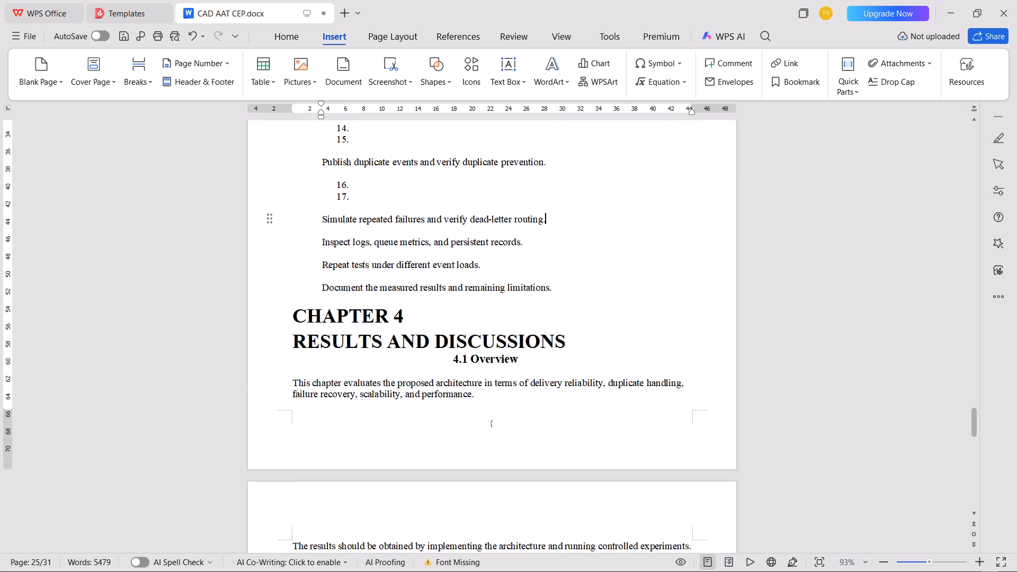
Insert a blank page after the "Document the measured results and remaining limitations" line.
left_click(565, 288)
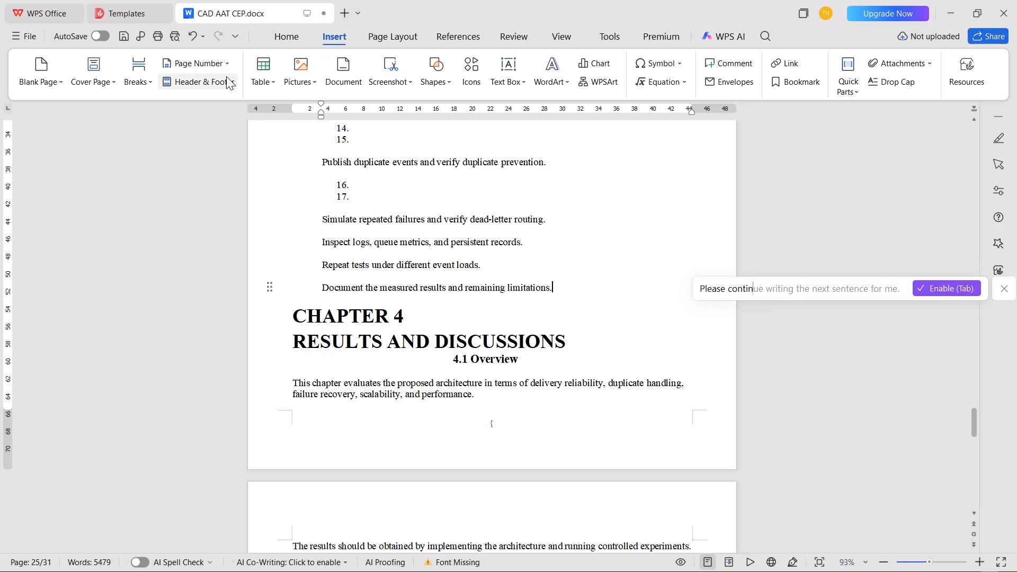
left_click(29, 86)
left_click(46, 112)
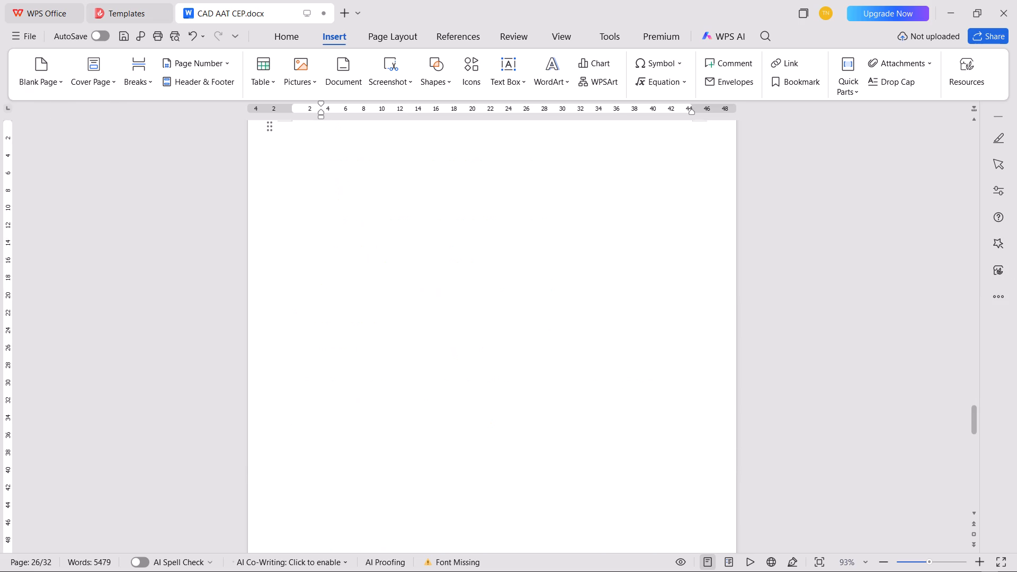
Remove the surplus empty page so the Chapter 4 title starts on the page right after the section 3.14 list.
scroll(220, 218, "up", 7)
key("Right")
key("BackSpace")
scroll(329, 326, "up", 7)
scroll(358, 304, "down", 3)
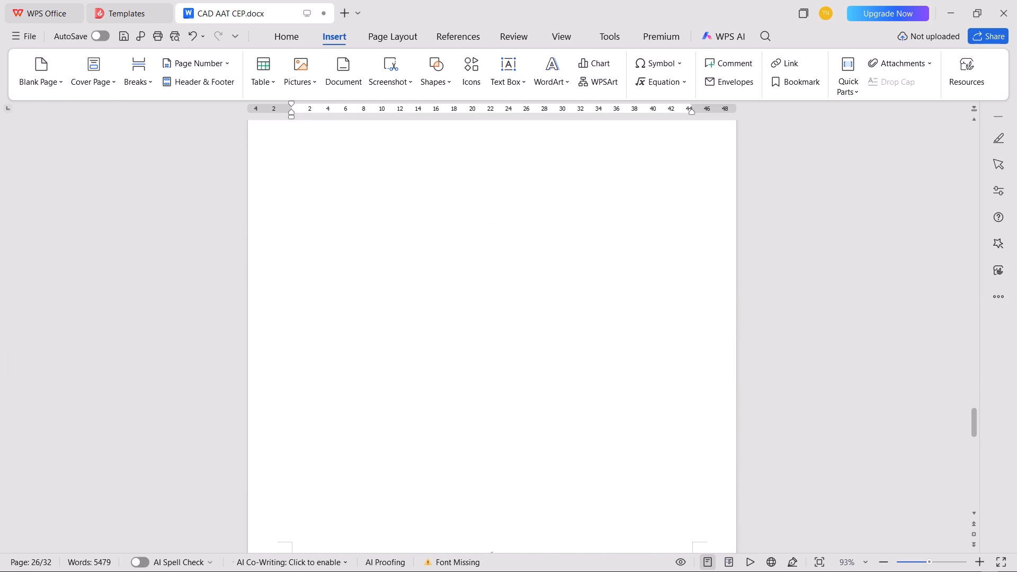
scroll(356, 316, "down", 12)
scroll(355, 314, "up", 1)
key("Down")
key("BackSpace")
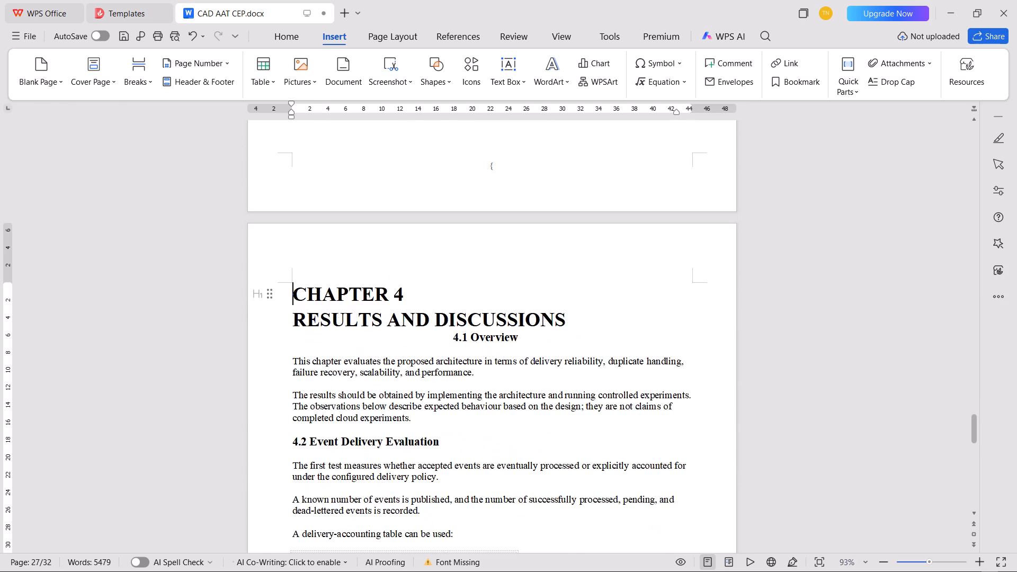
key("BackSpace")
Delete the empty numbered items 14 to 17 around the "Publish duplicate events and verify duplicate prevention" line.
scroll(356, 315, "up", 7)
scroll(356, 315, "down", 6)
scroll(356, 315, "up", 5)
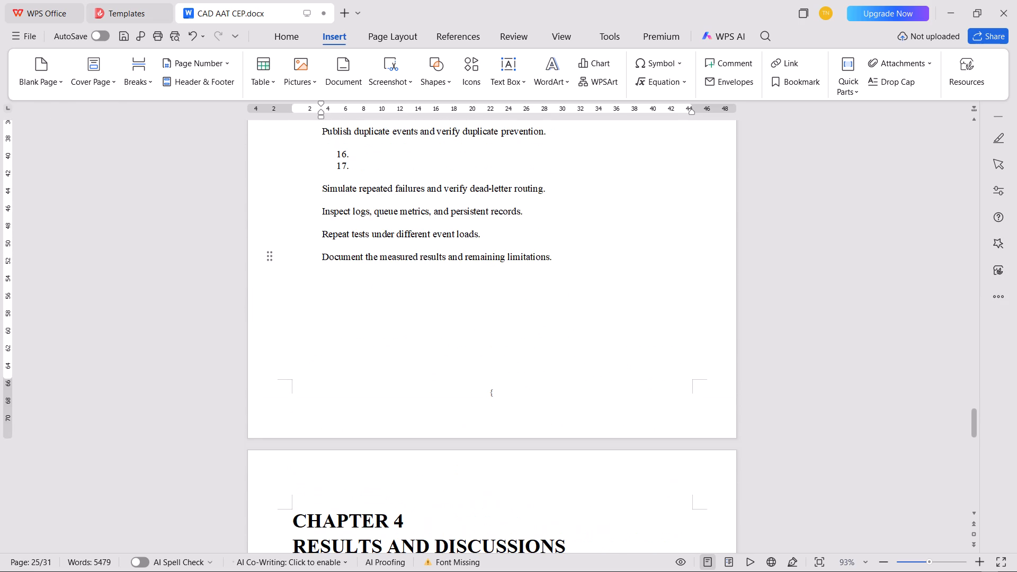
left_click(374, 172)
key("BackSpace")
key("BackSpace")
key("BackSpace")
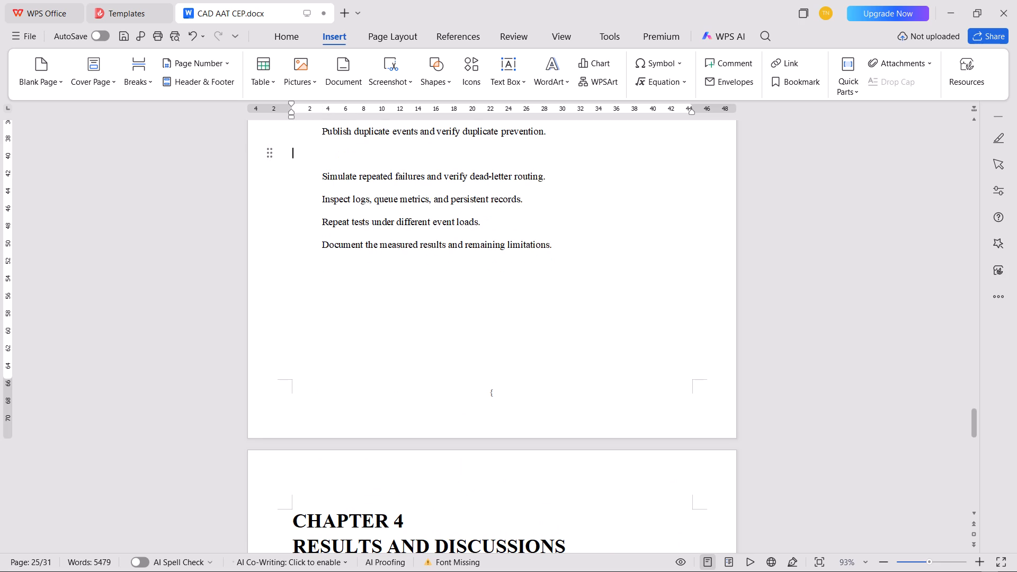
key("BackSpace")
scroll(427, 216, "up", 4)
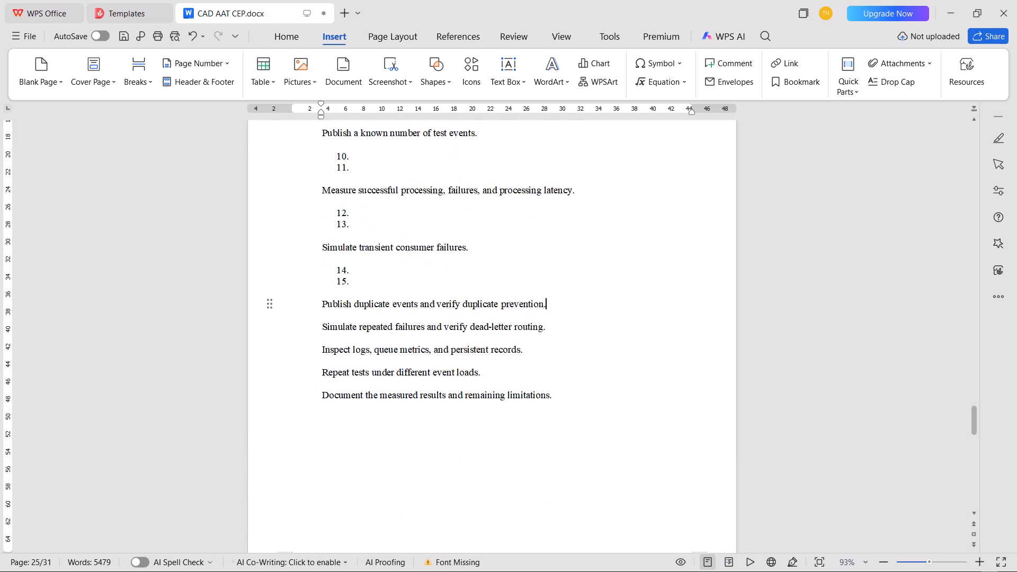
scroll(423, 221, "up", 2)
left_click(389, 329)
key("BackSpace")
key("BackSpace")
key("BackSpace")
key("BackSpace")
Delete the empty numbered items 10 to 13 around the "Measure successful processing, failures, and processing latency" line.
left_click(371, 269)
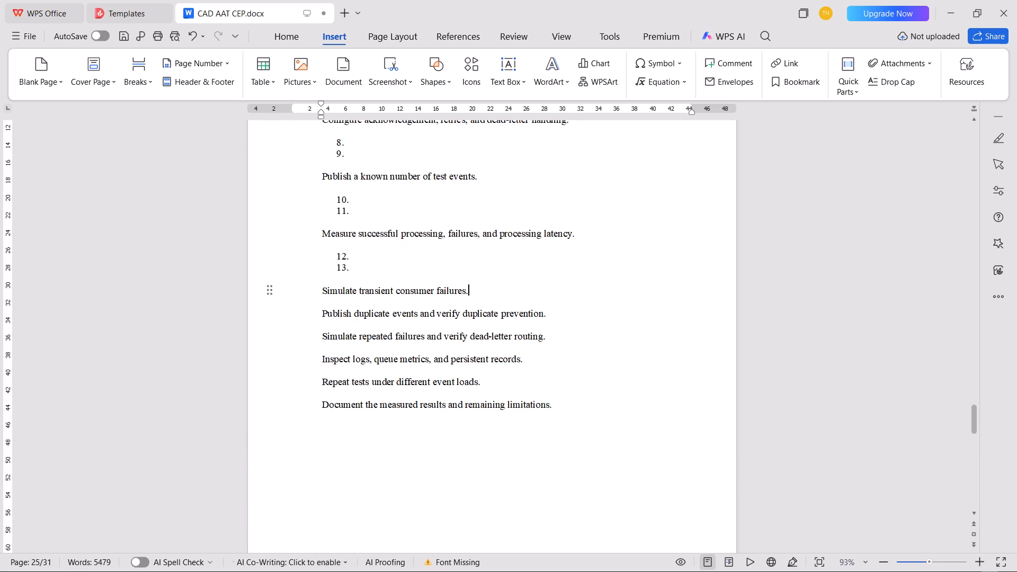
key("BackSpace")
key("BackSpace")
key("BackSpace")
key("BackSpace")
left_click(363, 216)
key("BackSpace")
key("BackSpace")
key("BackSpace")
key("BackSpace")
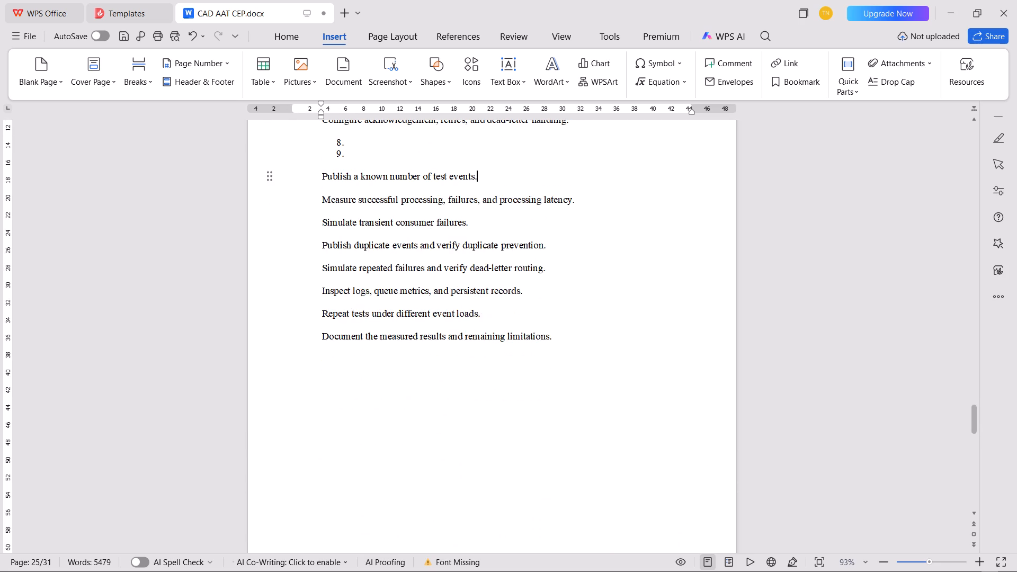
Delete the empty numbered items 6 to 9 around the "Configure acknowledgement, retries, and dead-letter handling" line.
scroll(374, 269, "down", 2)
scroll(374, 269, "up", 5)
left_click(360, 282)
key("BackSpace")
key("BackSpace")
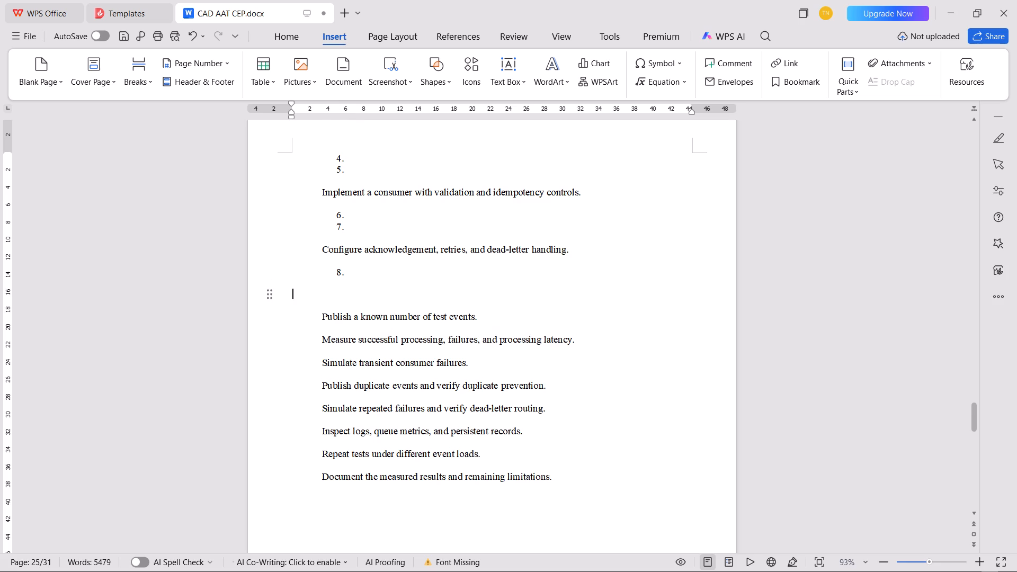
key("BackSpace")
key("BackSpace")
scroll(387, 270, "up", 2)
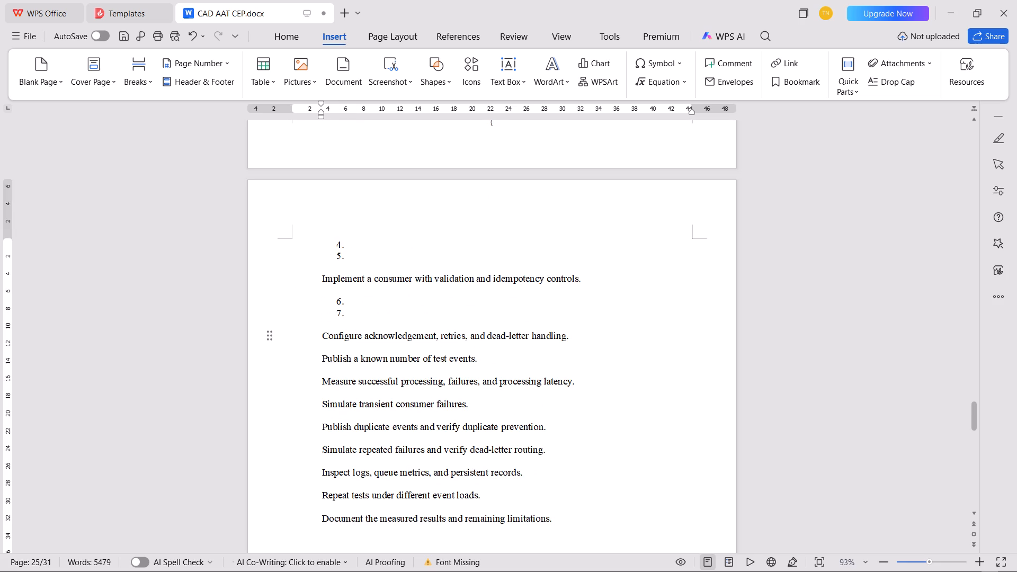
left_click(353, 312)
key("BackSpace")
key("BackSpace")
key("BackSpace")
key("BackSpace")
Delete the empty numbered items 2 to 5 around the "Implement a producer that publishes uniquely identified events" line.
scroll(353, 312, "up", 4)
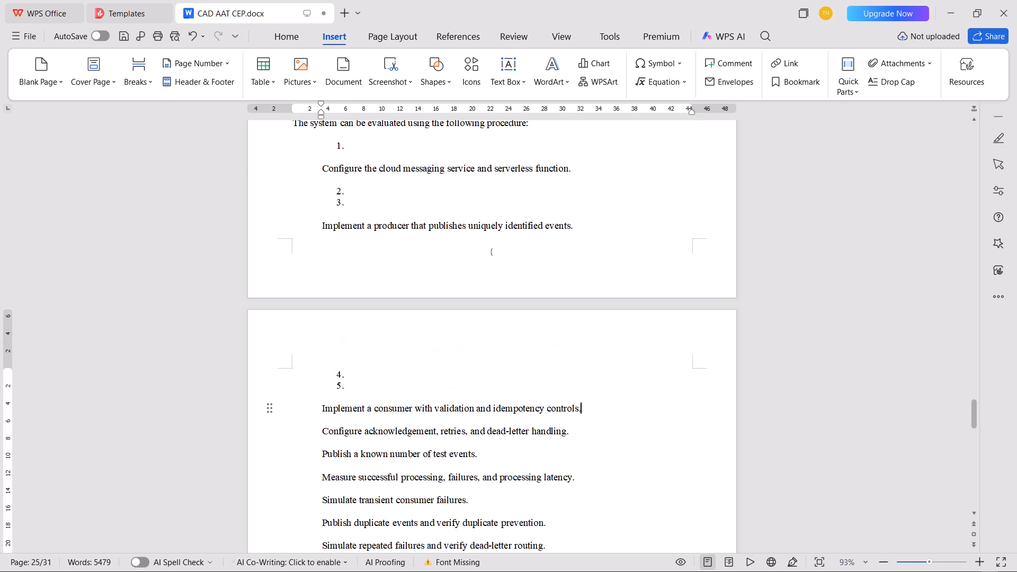
left_click(352, 382)
key("BackSpace")
key("BackSpace")
key("BackSpace")
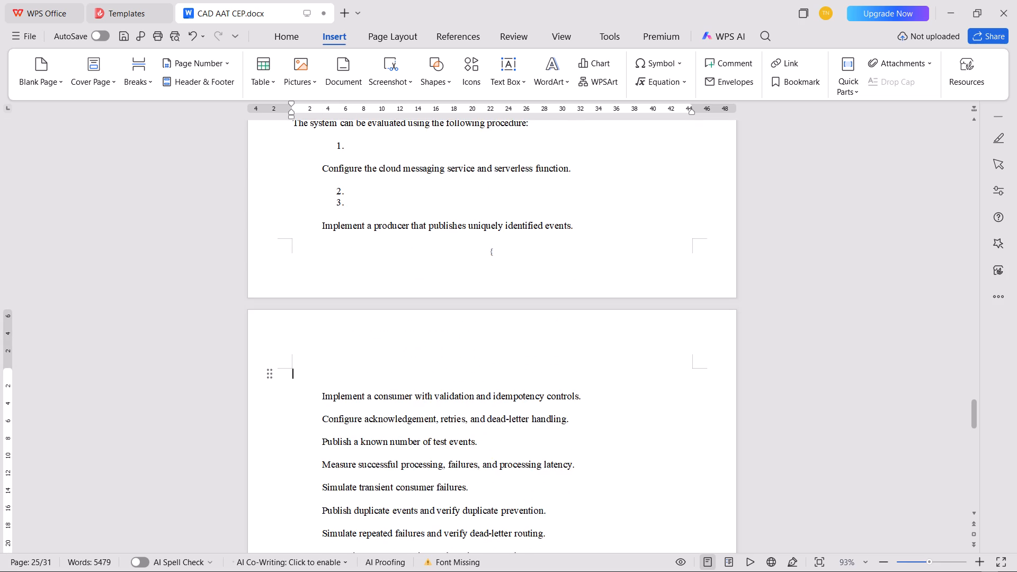
key("BackSpace")
left_click(363, 208)
key("BackSpace")
key("BackSpace")
key("BackSpace")
key("BackSpace")
Delete the empty numbered item 1 above the "Configure the cloud messaging service and serverless function" line.
scroll(372, 306, "up", 3)
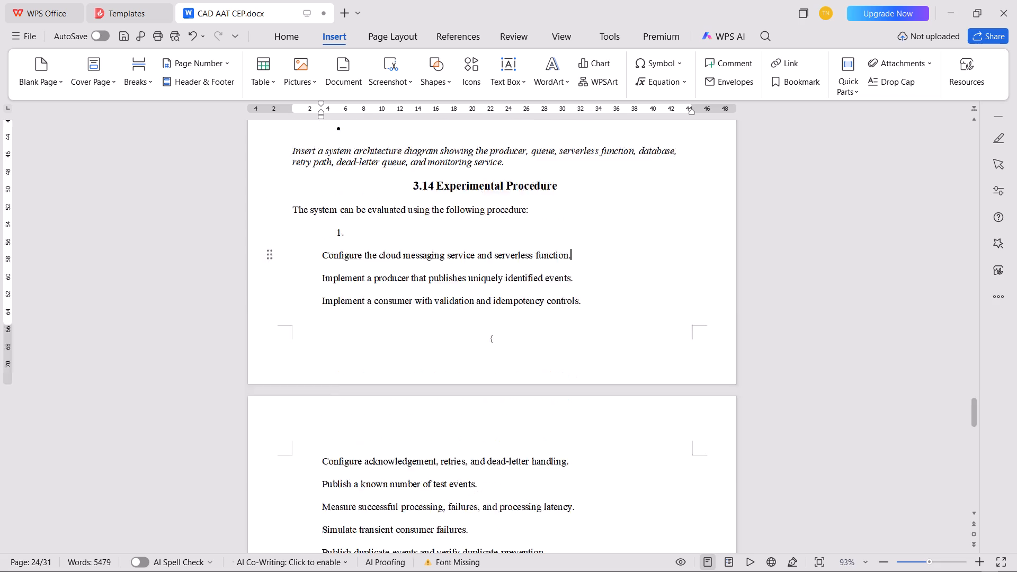
scroll(372, 306, "up", 1)
left_click(361, 322)
key("BackSpace")
key("BackSpace")
key("BackSpace")
Left-align the 3.14 Experimental Procedure heading.
left_click(408, 273)
key("BackSpace")
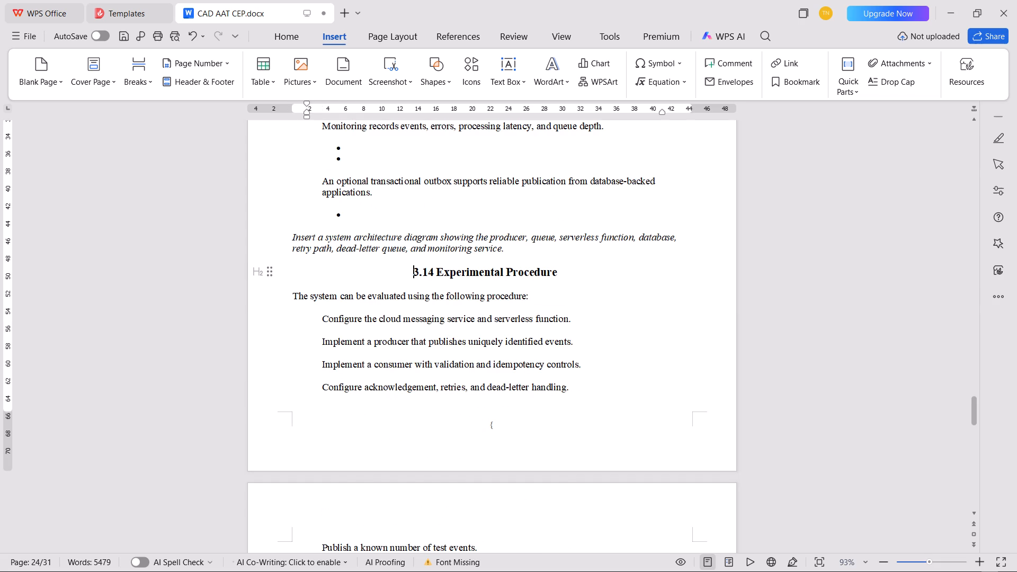
key("BackSpace")
Delete the empty bullet between the "An optional transactional outbox" line and the italic system architecture diagram placeholder.
scroll(413, 279, "up", 3)
left_click(349, 348)
key("BackSpace")
key("BackSpace")
key("BackSpace")
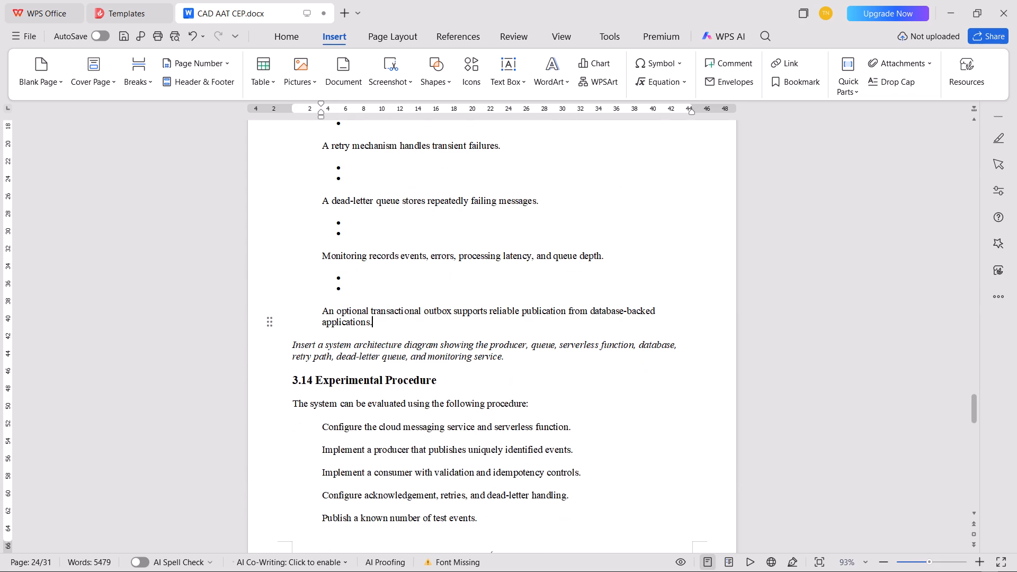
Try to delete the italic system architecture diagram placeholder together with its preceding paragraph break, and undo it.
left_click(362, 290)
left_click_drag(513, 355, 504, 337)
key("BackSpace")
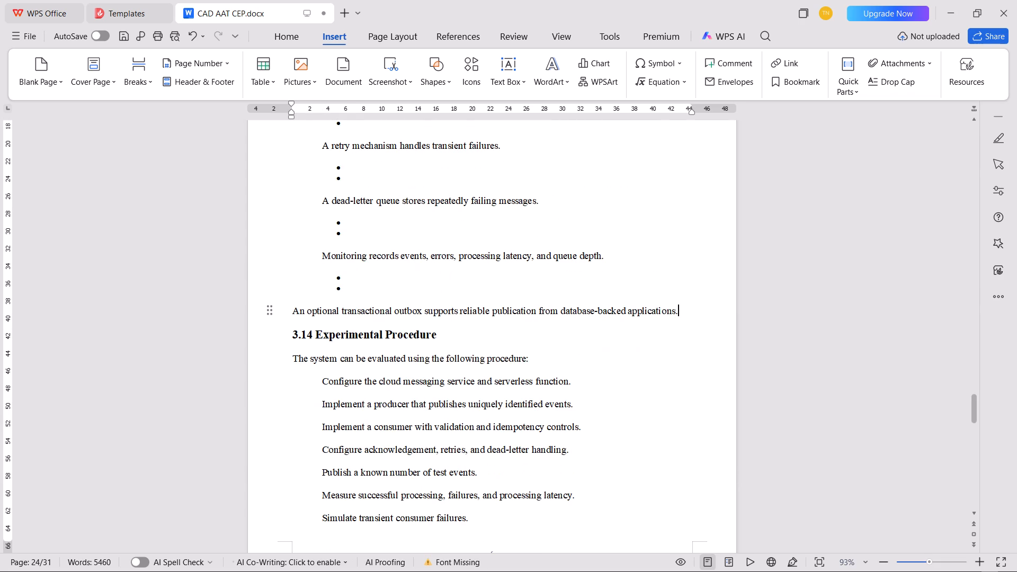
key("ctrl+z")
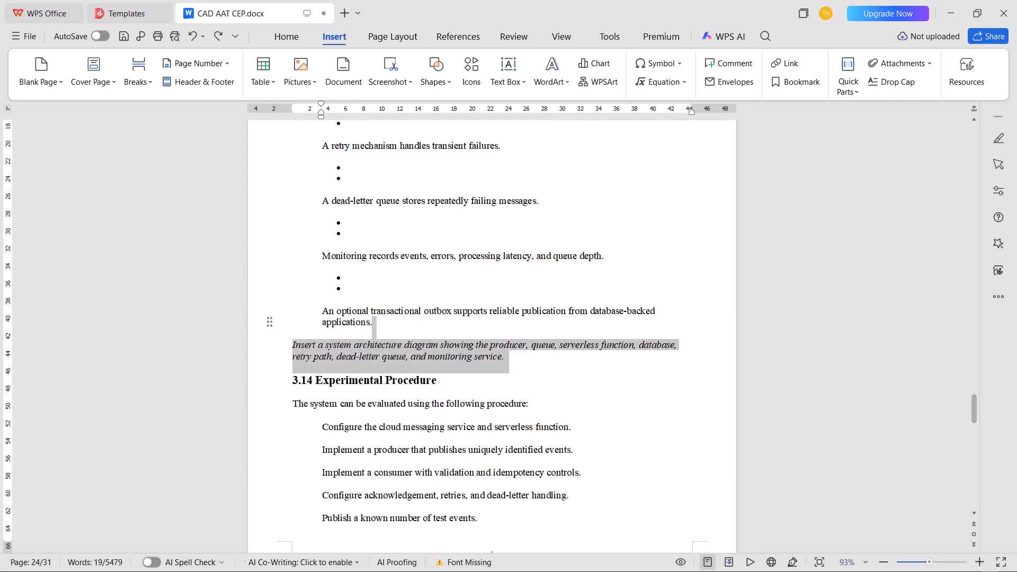
Delete only the italic "Insert a system architecture diagram" placeholder paragraph above the 3.14 heading.
key("shift+Right")
key("Right")
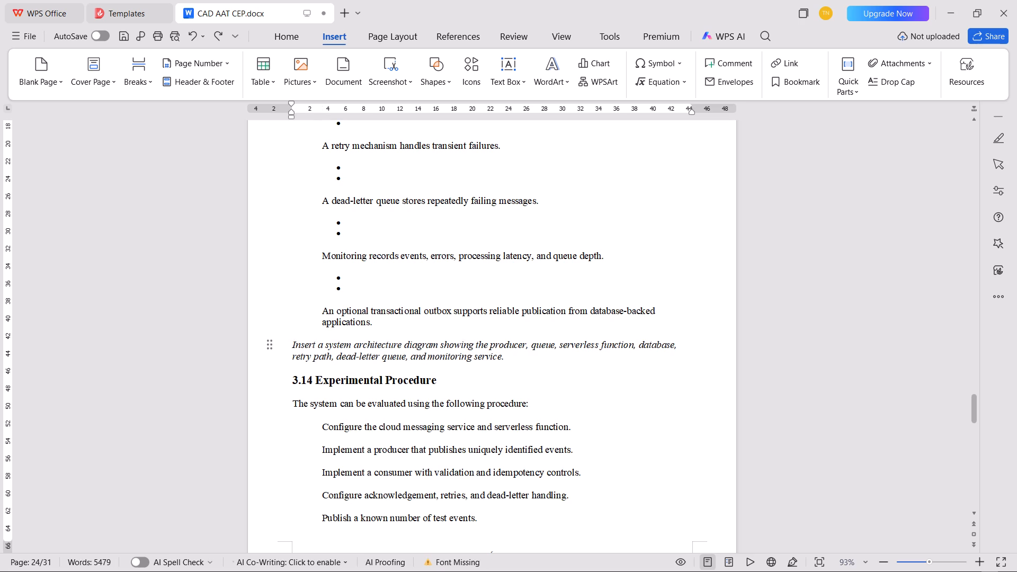
key("ctrl+shift+Down")
key("shift+BackSpace")
Delete the empty bullets above the "An optional transactional outbox" and "Monitoring records events" lines in section 3.13.
scroll(383, 316, "up", 1)
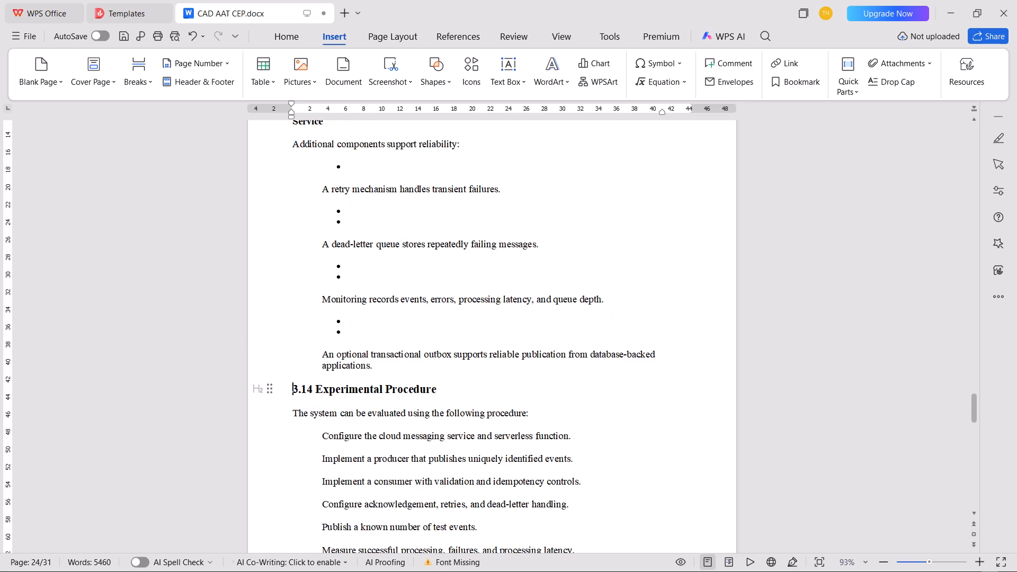
left_click(352, 337)
key("BackSpace")
key("BackSpace")
key("BackSpace")
key("BackSpace")
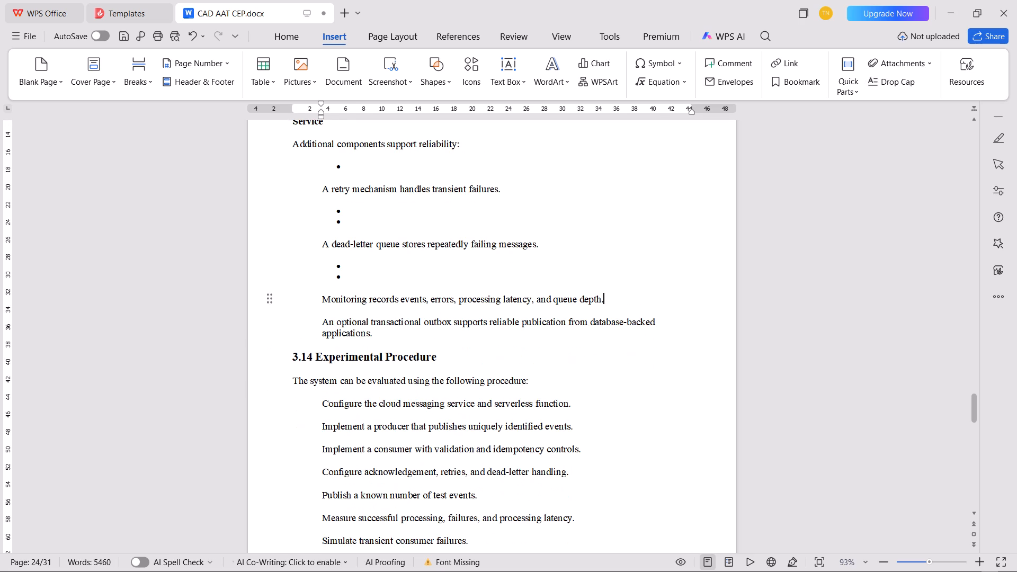
left_click(364, 276)
key("BackSpace")
key("BackSpace")
key("BackSpace")
key("BackSpace")
Delete the empty bullets above the "A dead-letter queue stores" and "A retry mechanism handles" lines in section 3.13.
left_click(361, 224)
key("BackSpace")
key("BackSpace")
key("BackSpace")
key("BackSpace")
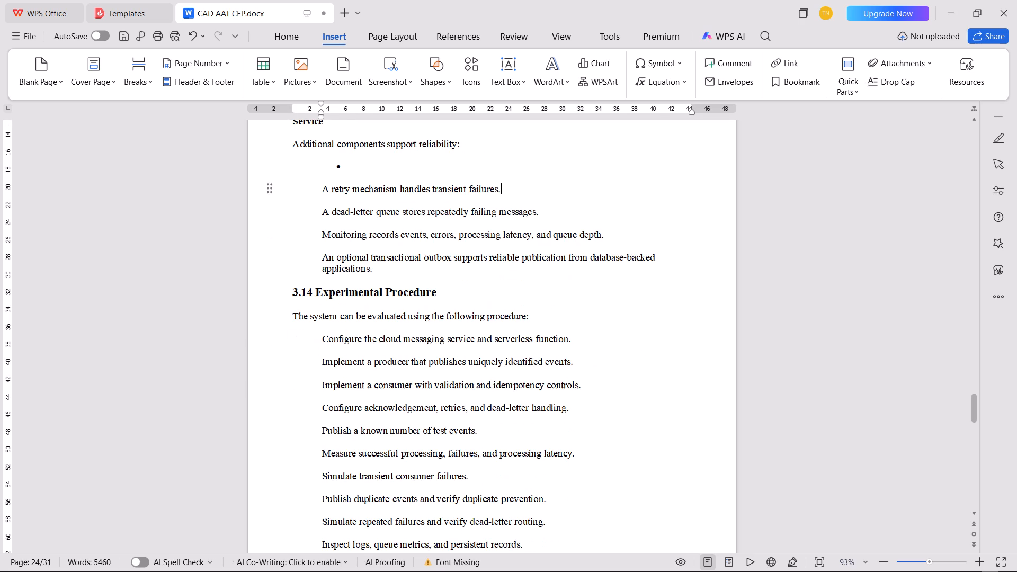
left_click(358, 176)
key("BackSpace")
key("BackSpace")
key("BackSpace")
Left-align the 3.13 Proposed System Architecture heading.
scroll(391, 360, "up", 5)
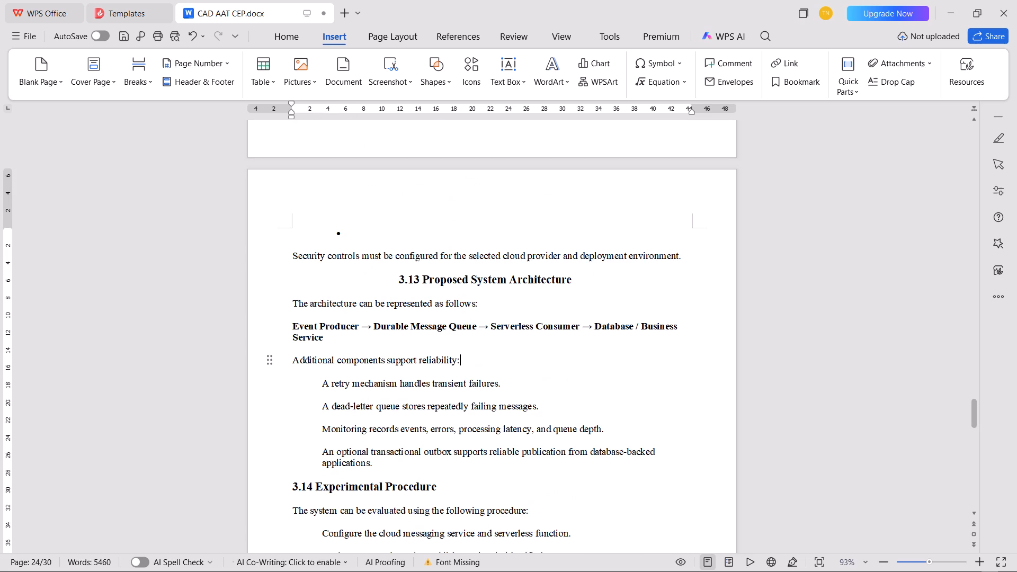
left_click(386, 286)
left_click(388, 281)
key("BackSpace")
key("BackSpace")
Delete the empty bullet above the "Security controls must be configured" paragraph.
left_click(379, 239)
key("BackSpace")
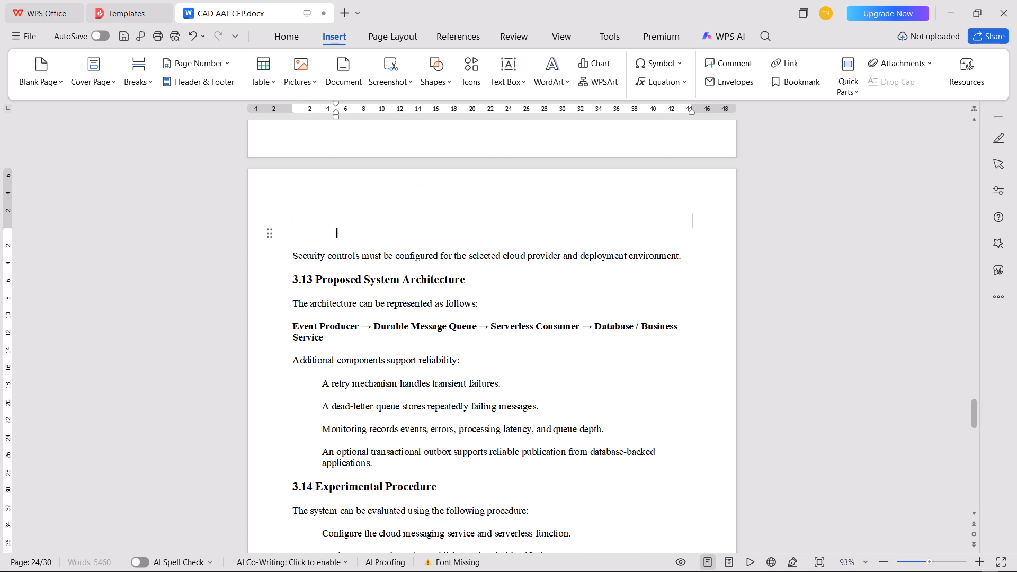
key("BackSpace")
key("BackSpace")
Delete the empty bullets above the "Audit administrative" and "Protect endpoints" lines in section 3.12.
scroll(385, 279, "up", 5)
left_click(368, 334)
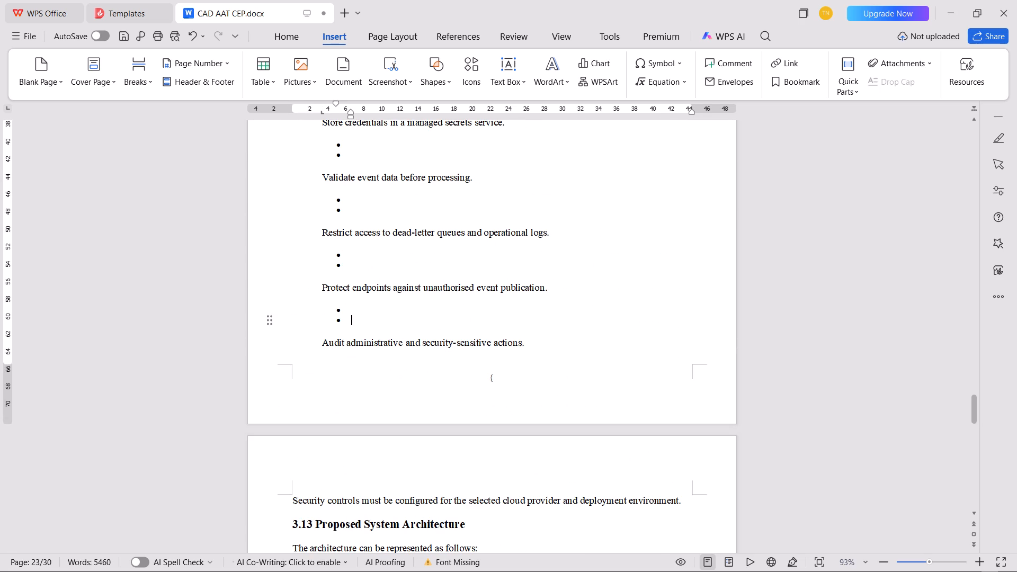
key("BackSpace")
key("BackSpace")
key("BackSpace")
key("BackSpace")
left_click(370, 265)
key("BackSpace")
key("BackSpace")
key("BackSpace")
key("BackSpace")
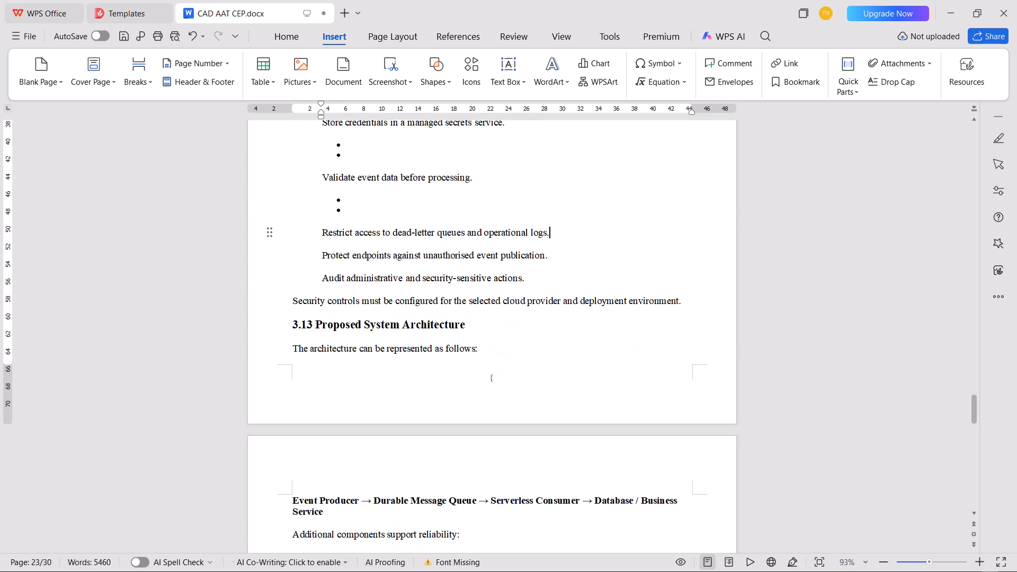
Delete the empty bullets above the "Restrict access" and "Validate event data" lines in section 3.12.
left_click(371, 208)
key("BackSpace")
key("BackSpace")
key("BackSpace")
key("BackSpace")
scroll(358, 276, "up", 3)
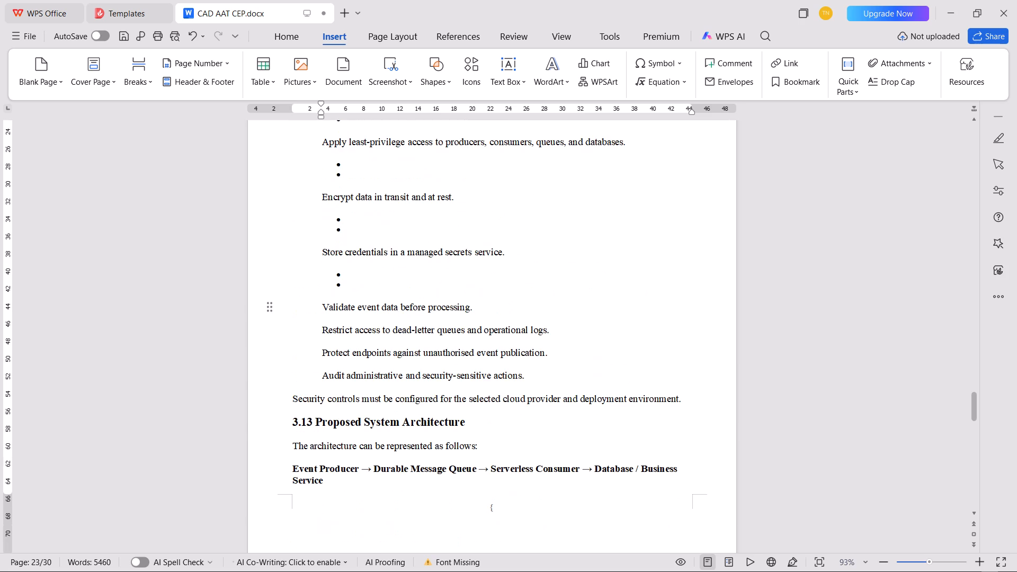
left_click(355, 285)
key("BackSpace")
key("BackSpace")
key("BackSpace")
key("BackSpace")
Delete the empty bullets above the "Store credentials" and "Encrypt data" lines in section 3.12.
left_click(375, 227)
key("BackSpace")
key("BackSpace")
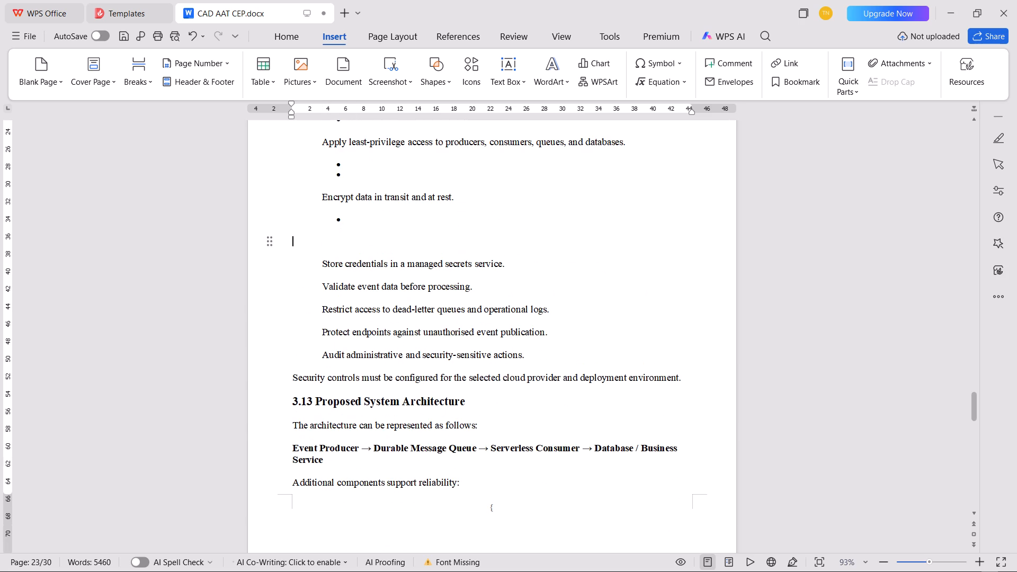
key("BackSpace")
key("BackSpace")
scroll(370, 240, "up", 3)
left_click(349, 302)
key("BackSpace")
key("BackSpace")
key("BackSpace")
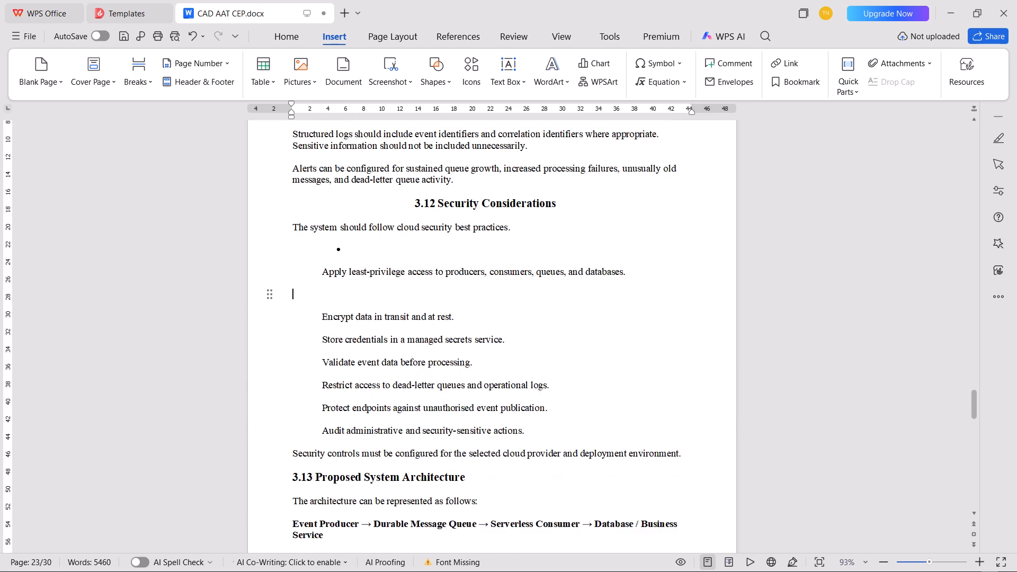
key("BackSpace")
Delete the empty bullet above the "Apply least-privilege access" line in section 3.12.
left_click(364, 255)
key("BackSpace")
key("BackSpace")
key("BackSpace")
Left-align the 3.12 Security Considerations heading.
left_click(403, 202)
key("BackSpace")
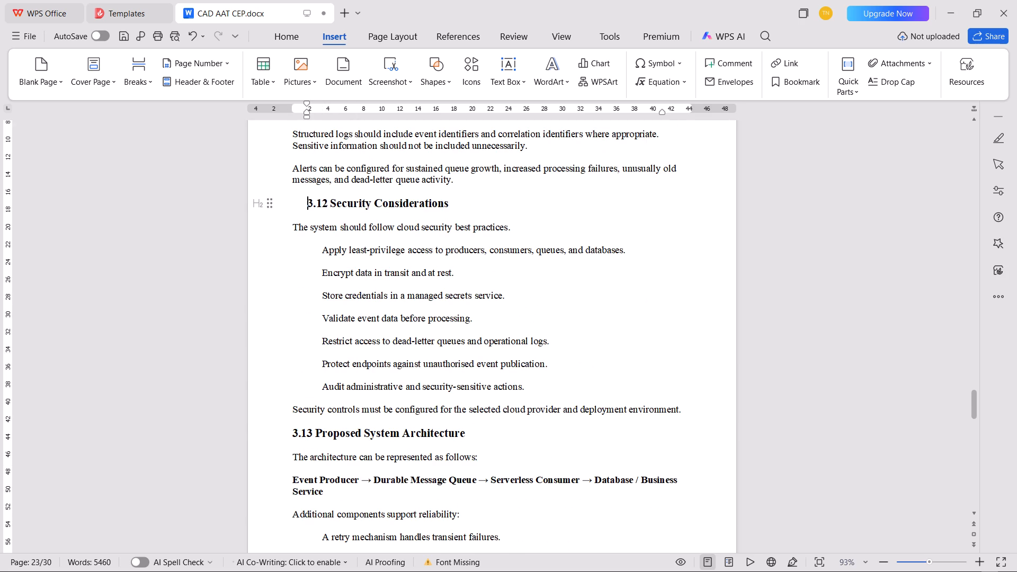
scroll(411, 264, "up", 3)
key("BackSpace")
Delete the empty bullet above the "Structured logs should include" paragraph in section 3.11.
left_click(364, 210)
key("BackSpace")
key("BackSpace")
scroll(373, 298, "up", 4)
key("BackSpace")
Delete the empty bullets above the "End-to-end event-processing latency" and "Database error rate" lines in section 3.11.
left_click(362, 330)
key("BackSpace")
key("BackSpace")
key("BackSpace")
scroll(367, 322, "up", 2)
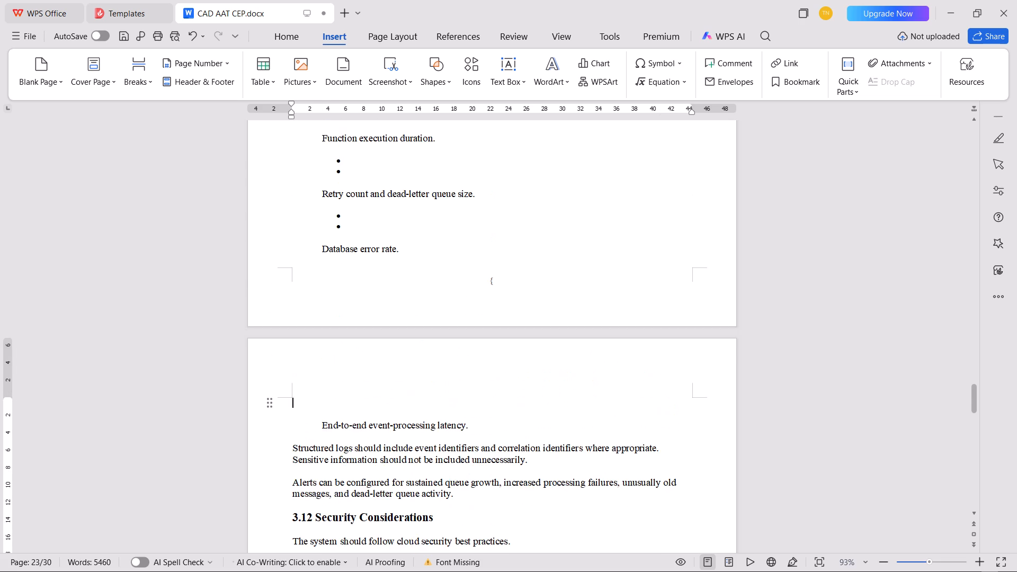
key("BackSpace")
left_click(370, 230)
key("BackSpace")
key("BackSpace")
key("BackSpace")
key("BackSpace")
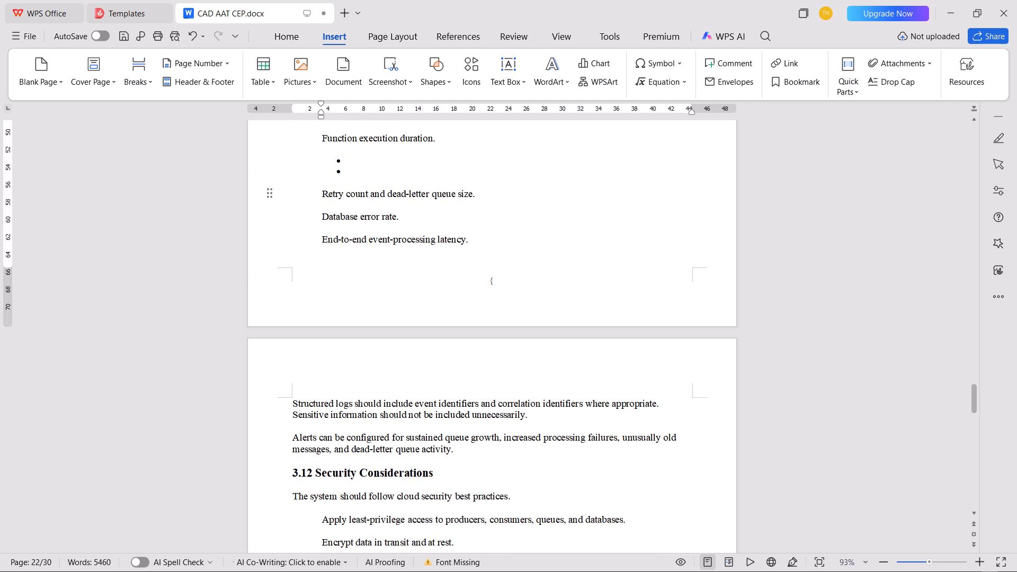
Delete the empty bullets above the "Retry count" and "Function execution duration" lines in section 3.11.
left_click(369, 172)
key("BackSpace")
key("BackSpace")
key("BackSpace")
scroll(351, 301, "up", 3)
key("BackSpace")
left_click(361, 251)
key("BackSpace")
key("BackSpace")
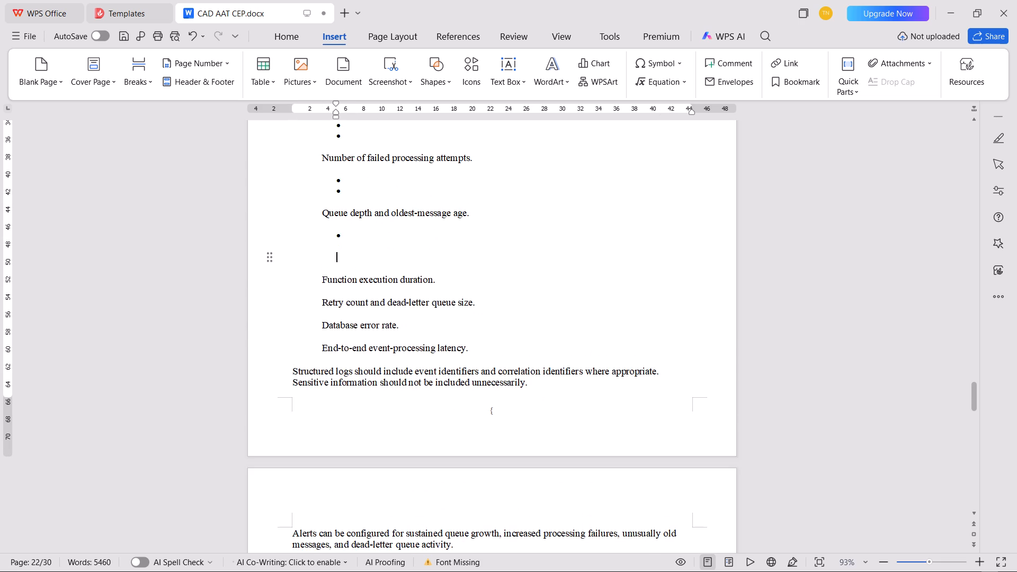
key("BackSpace")
key("BackSpace")
Delete the empty bullets above the "Queue depth" and "Number of failed processing attempts" lines in section 3.11.
scroll(363, 283, "up", 3)
left_click(354, 319)
key("BackSpace")
key("BackSpace")
key("BackSpace")
key("BackSpace")
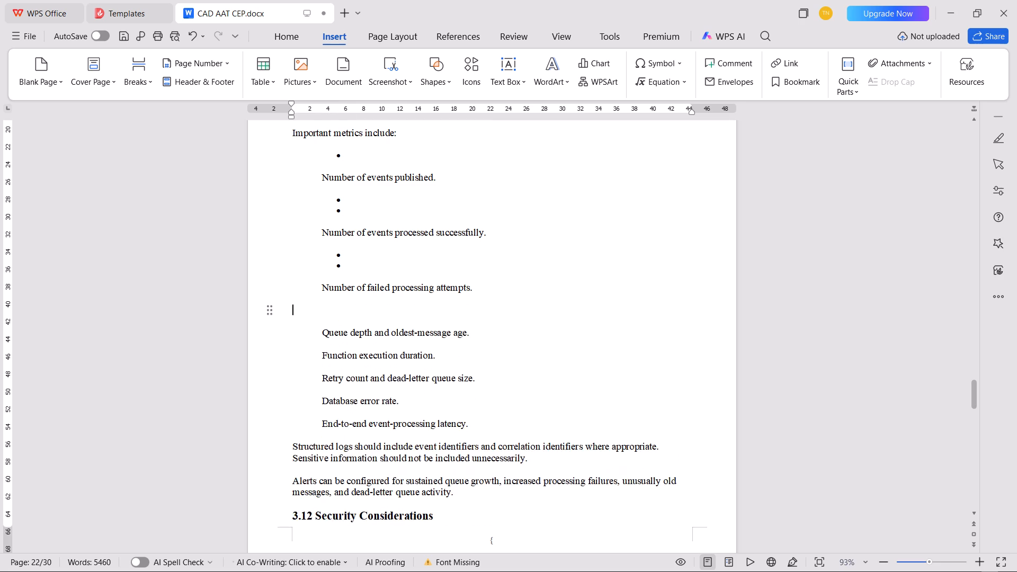
left_click(364, 271)
key("BackSpace")
key("BackSpace")
key("BackSpace")
key("BackSpace")
Delete the empty bullets above the "Number of events processed successfully" and "Number of events published" lines in section 3.11.
left_click(370, 213)
key("BackSpace")
key("BackSpace")
key("BackSpace")
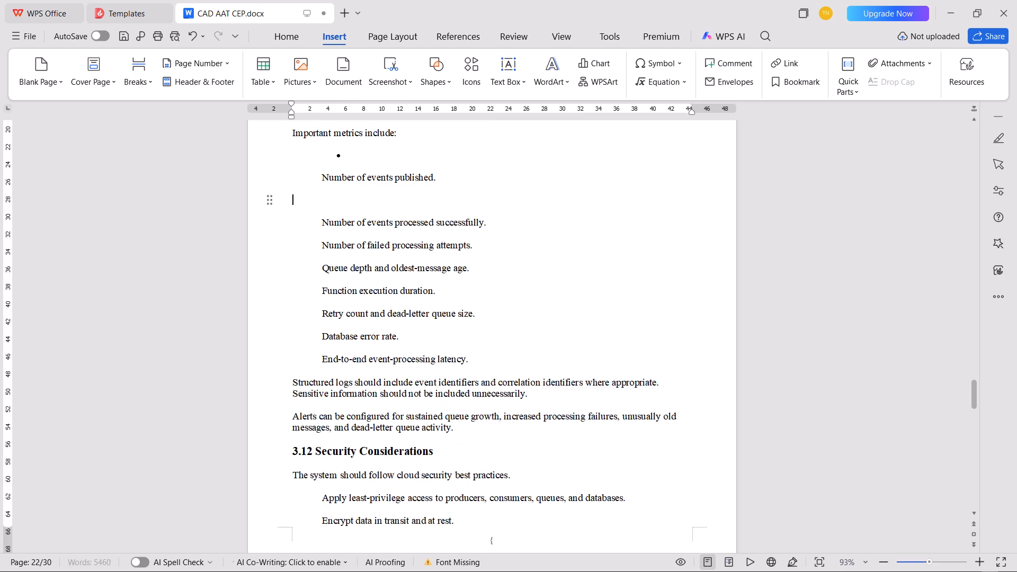
key("BackSpace")
scroll(359, 317, "up", 3)
left_click(362, 290)
key("BackSpace")
key("BackSpace")
key("BackSpace")
Left-align the 3.11 Monitoring and Logging and 3.10 Fault-Tolerance Mechanisms headings.
left_click(386, 217)
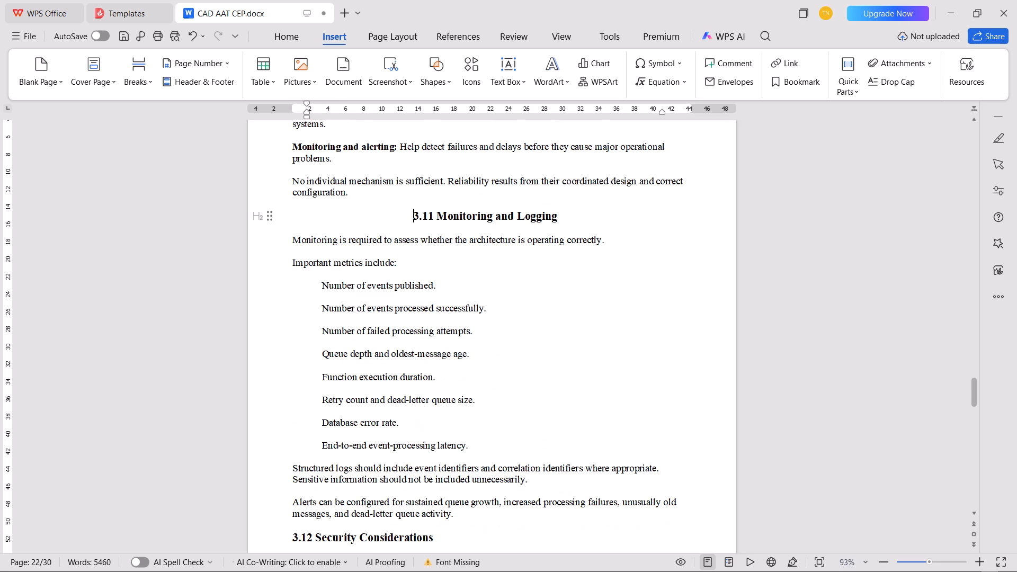
key("BackSpace")
key("BackSpace")
scroll(390, 281, "up", 4)
scroll(382, 275, "down", 1)
scroll(382, 274, "up", 11)
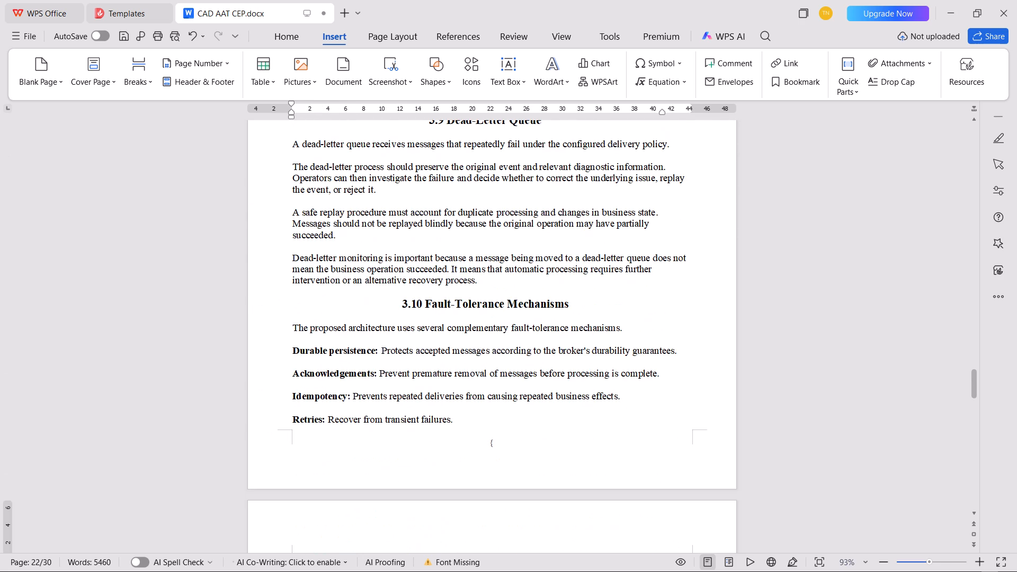
left_click(377, 303)
key("BackSpace")
key("BackSpace")
Left-align the 3.9 Dead-Letter Queue heading.
scroll(377, 304, "up", 3)
scroll(377, 304, "down", 1)
scroll(377, 304, "up", 2)
left_click(416, 238)
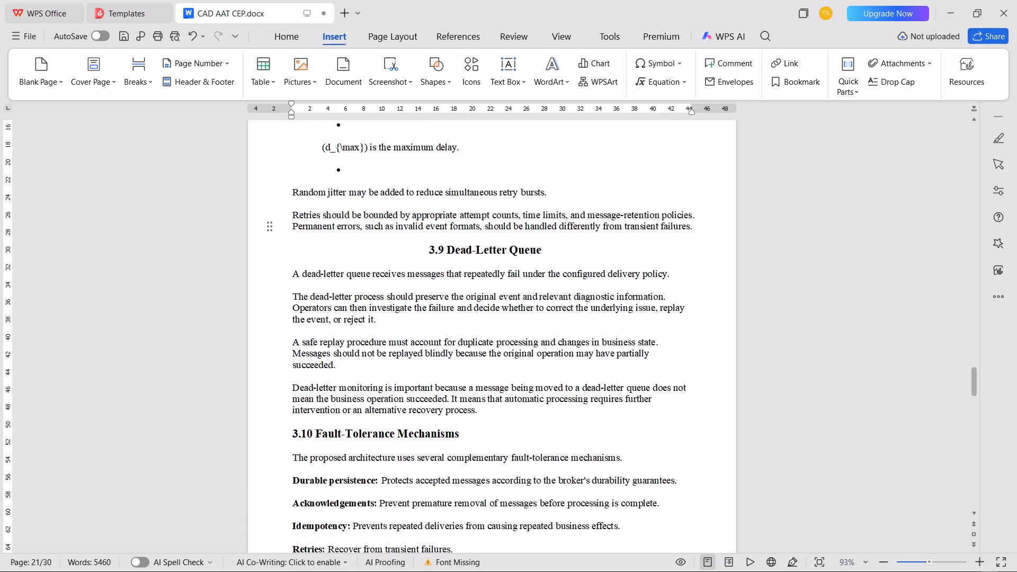
left_click(417, 251)
key("BackSpace")
key("BackSpace")
Delete the empty bullets above the "Random jitter" paragraph and the "(d_{\max}) is the maximum delay" line in section 3.8.
scroll(408, 288, "up", 5)
scroll(391, 312, "down", 3)
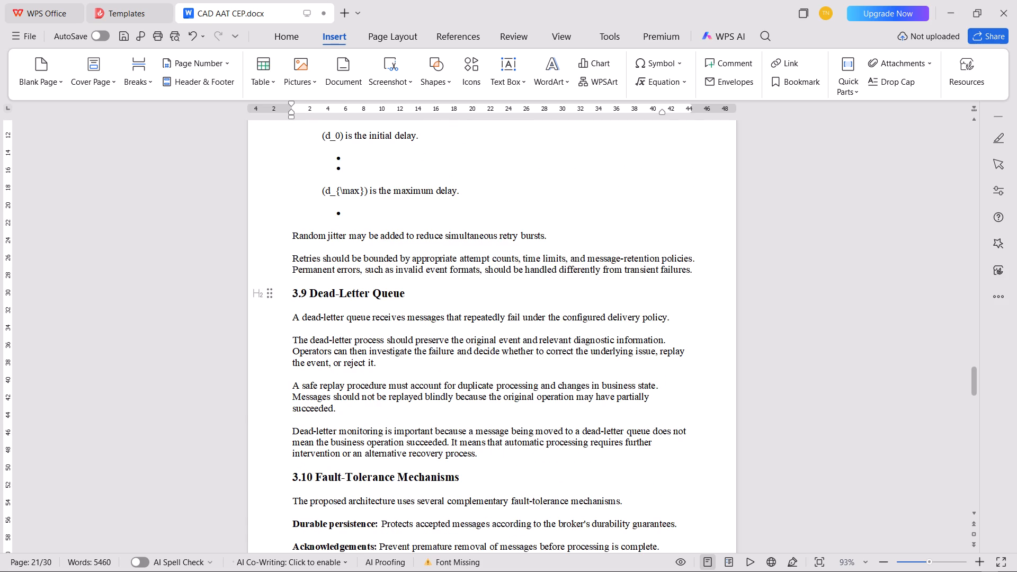
left_click(376, 225)
key("BackSpace")
key("BackSpace")
key("BackSpace")
scroll(369, 257, "up", 3)
left_click(365, 306)
key("BackSpace")
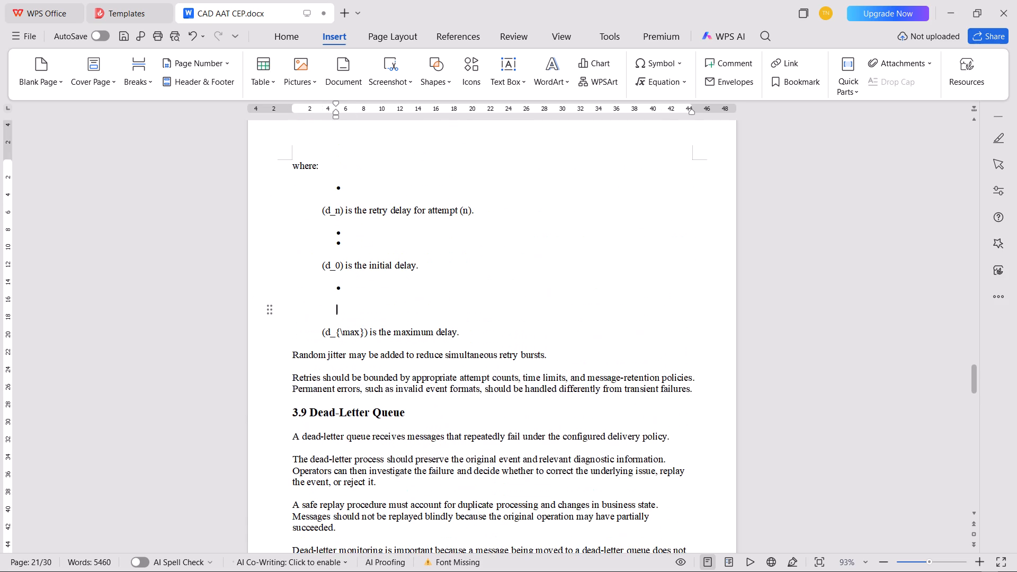
key("BackSpace")
key("BackSpace")
key("BackSpace")
Delete the empty bullets above the "(d_0) is the initial delay" and "(d_n) is the retry delay" lines in section 3.8.
left_click(367, 241)
key("BackSpace")
key("BackSpace")
key("BackSpace")
key("BackSpace")
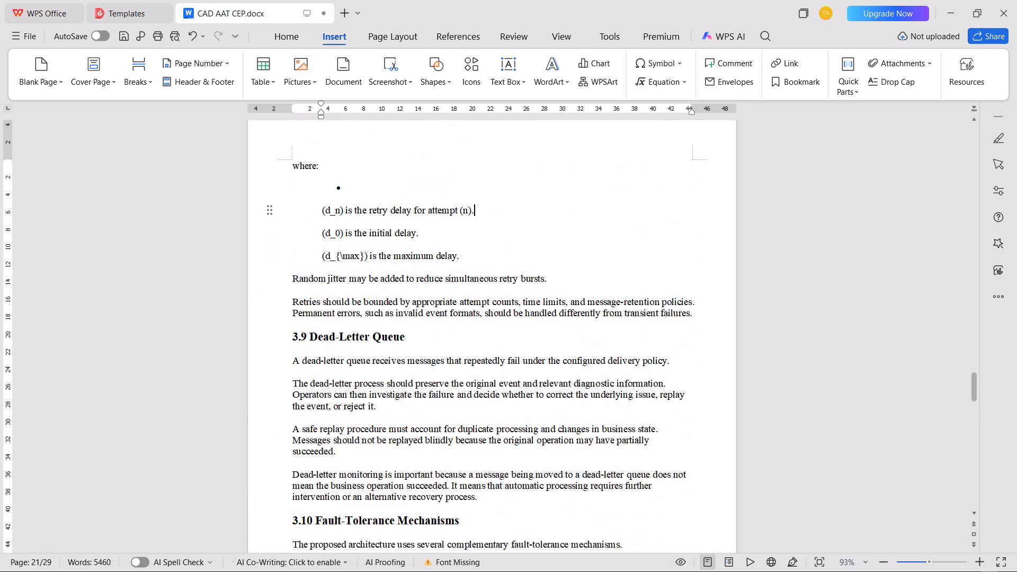
left_click(370, 191)
key("BackSpace")
key("BackSpace")
key("BackSpace")
Delete the "A typical delay strategy is:" line and the bracketed d_n formula below it in section 3.8.
scroll(374, 303, "up", 7)
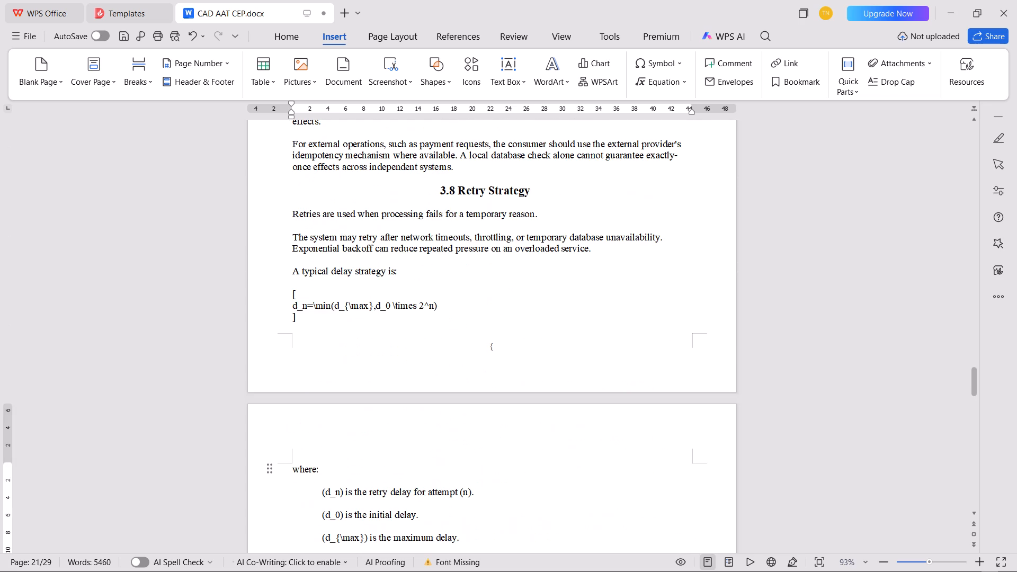
left_click_drag(313, 336, 284, 285)
scroll(479, 377, "down", 2)
key("BackSpace")
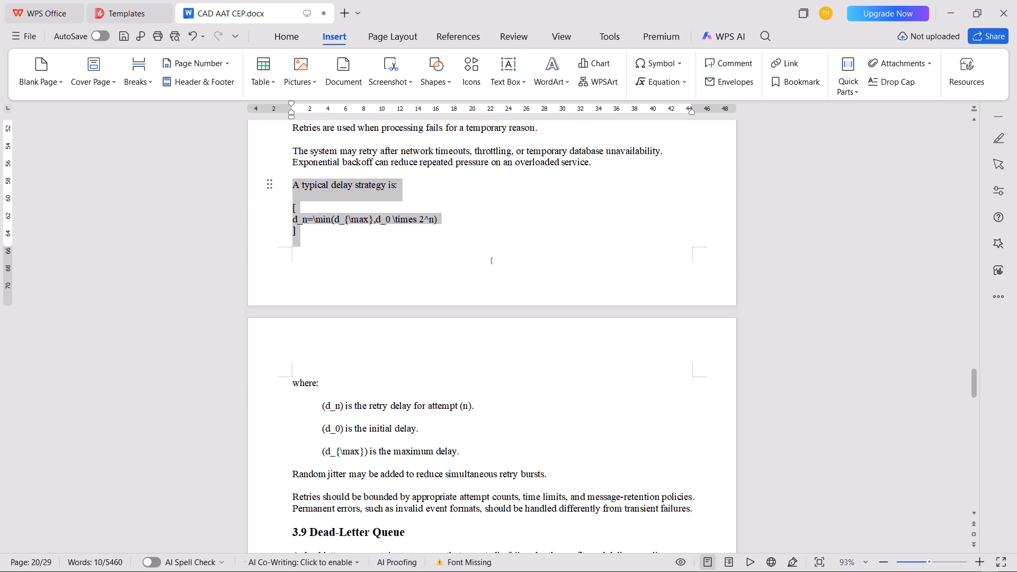
Delete the "where:" line and the three delay definitions (d_n), (d_0) and (d_{\max}) in section 3.8.
left_click_drag(463, 380, 212, 176)
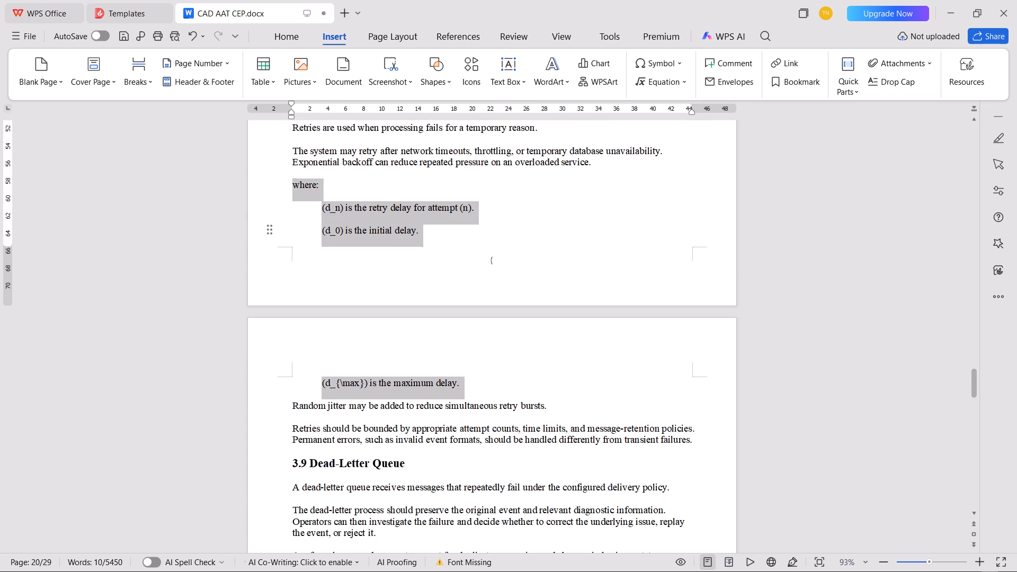
left_click_drag(212, 176, 212, 175)
left_click_drag(212, 175, 215, 195)
left_click(299, 181)
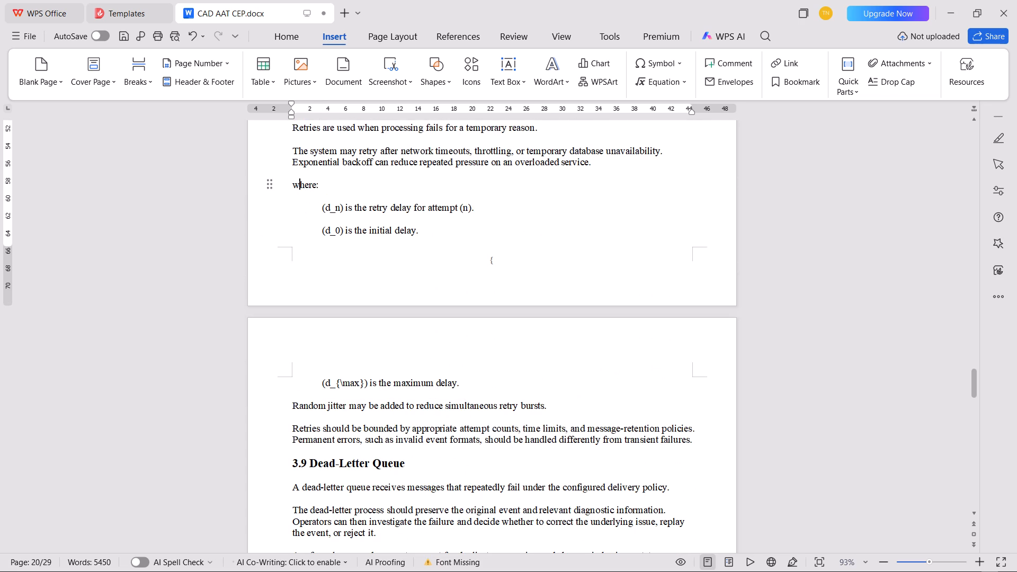
left_click_drag(468, 387, 240, 190)
key("BackSpace")
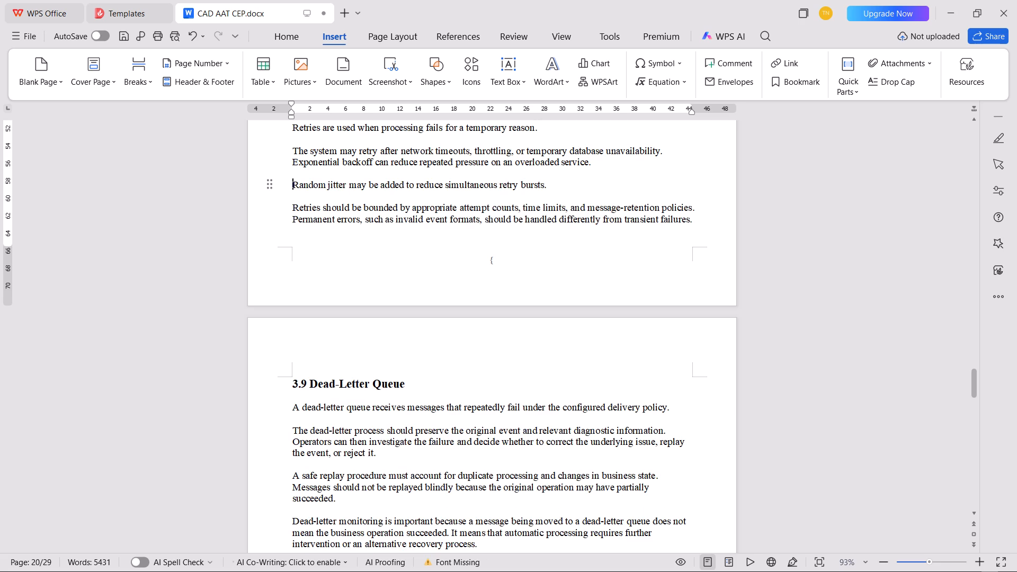
Left-align the 3.8 Retry Strategy and 3.7 Idempotent Processing headings.
scroll(646, 544, "up", 9)
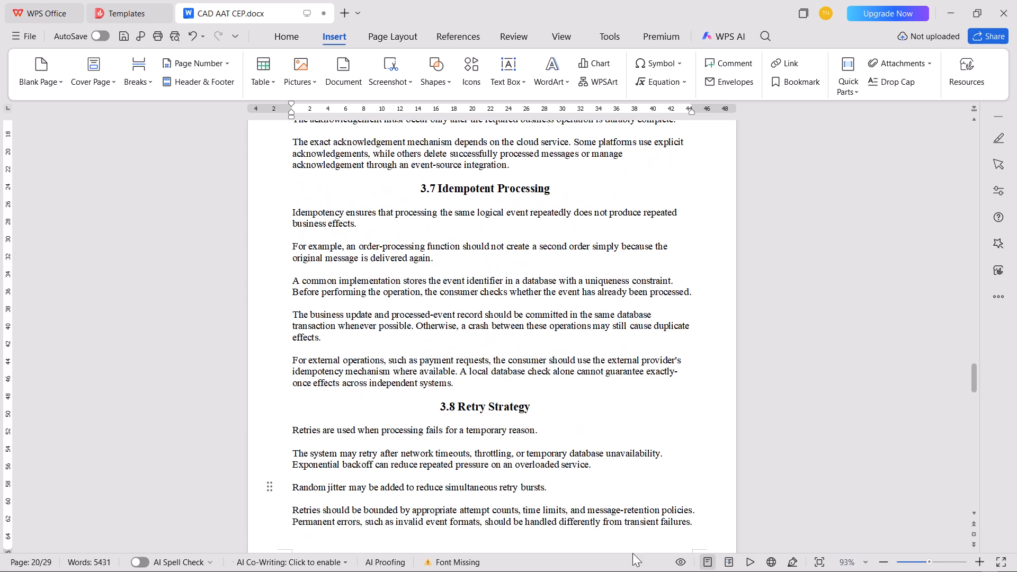
left_click(431, 405)
key("BackSpace")
key("BackSpace")
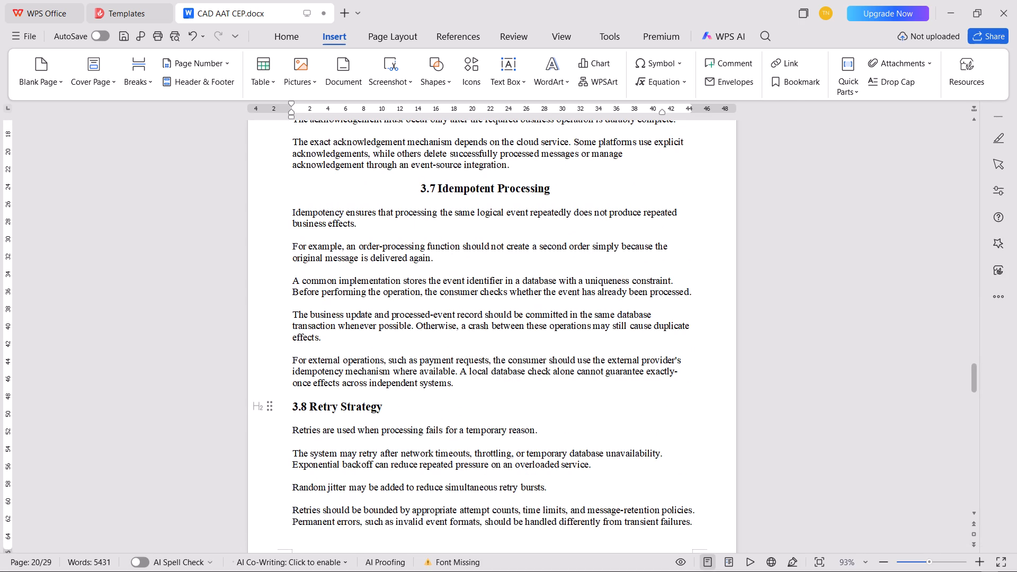
left_click(420, 192)
key("BackSpace")
key("BackSpace")
Delete the empty numbered items above the "The acknowledgement must occur" paragraph and the "Report failures" line before section 3.7.
scroll(440, 314, "up", 6)
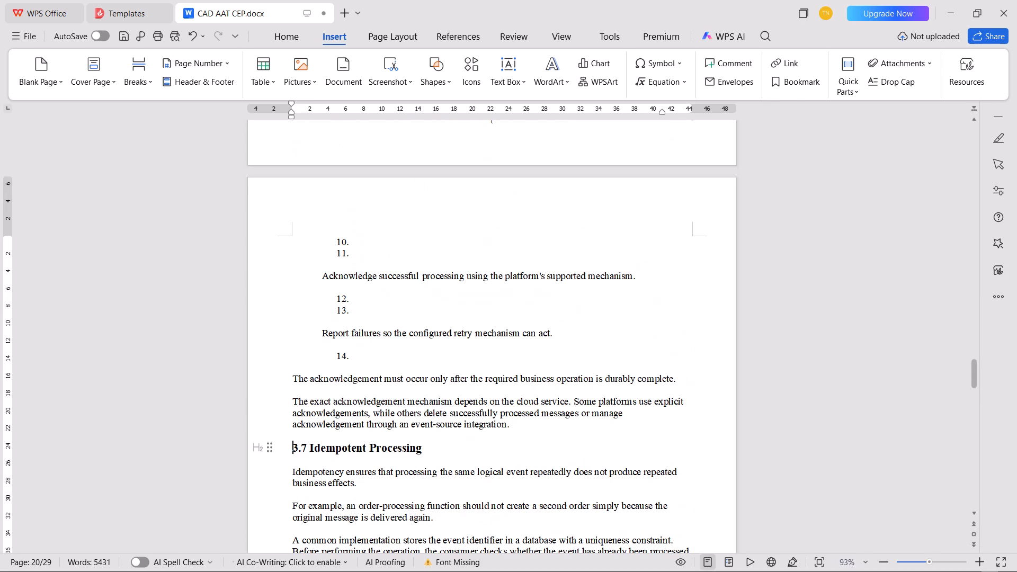
left_click(386, 355)
key("BackSpace")
key("BackSpace")
key("BackSpace")
left_click(377, 314)
key("BackSpace")
key("BackSpace")
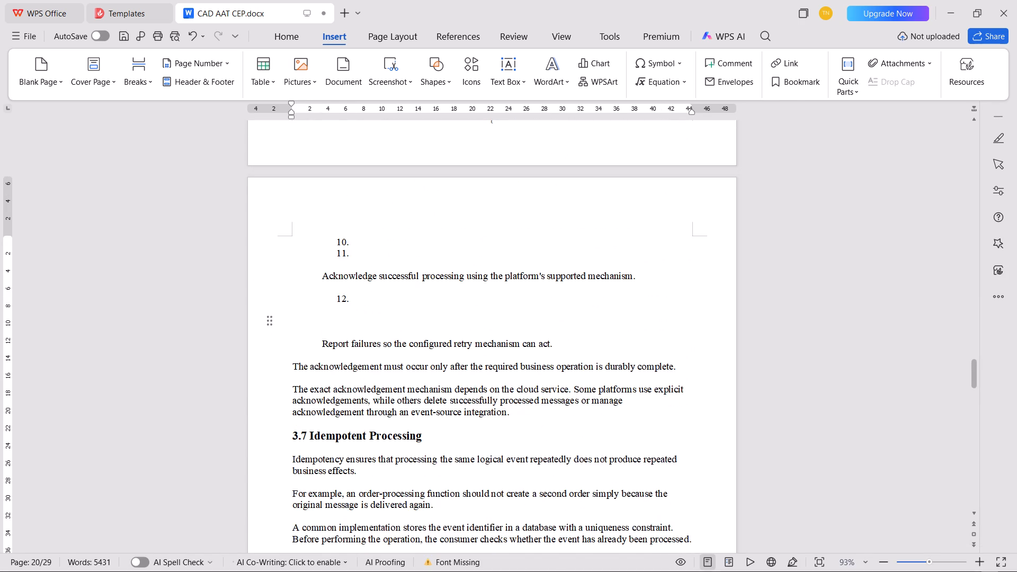
key("BackSpace")
key("BackSpace")
Delete the empty numbered items above the "Acknowledge successful processing" line in section 3.6.
left_click(383, 245)
key("BackSpace")
key("BackSpace")
key("BackSpace")
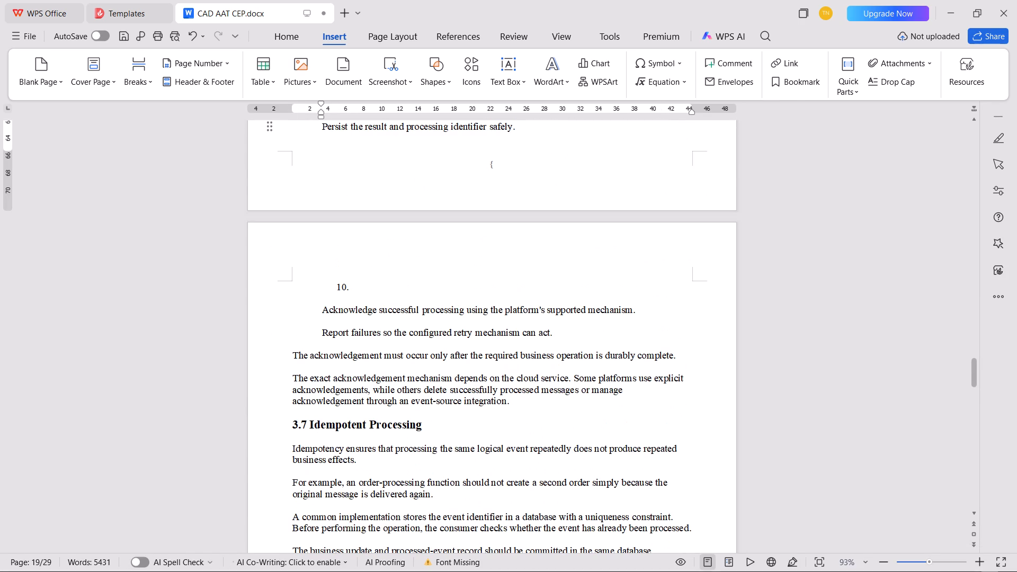
left_click(363, 279)
key("BackSpace")
key("BackSpace")
scroll(378, 333, "up", 5)
key("BackSpace")
Delete the empty numbered items above the "Persist the result" and "Execute the required business operation" lines in section 3.6.
left_click(380, 286)
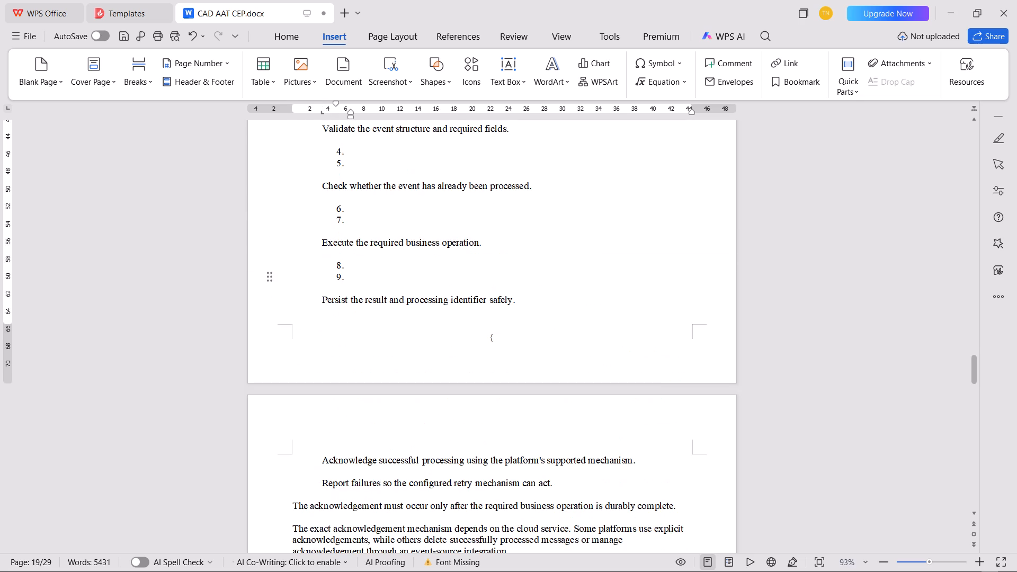
key("BackSpace")
key("BackSpace")
key("BackSpace")
key("BackSpace")
left_click(365, 219)
key("BackSpace")
key("BackSpace")
key("BackSpace")
key("BackSpace")
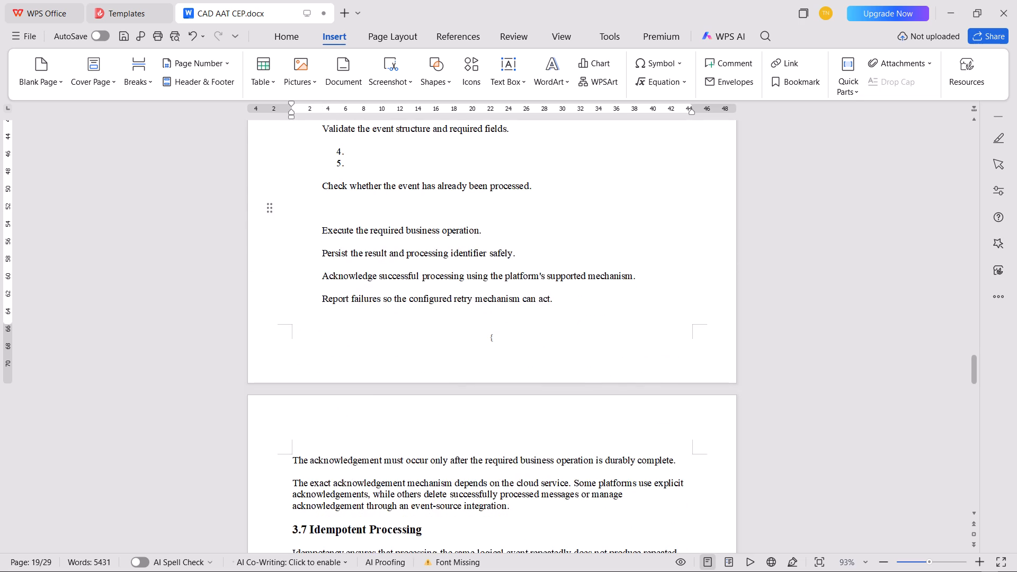
Delete the empty numbered items above the "Check whether the event" and "Validate the event structure" lines in section 3.6.
scroll(398, 340, "up", 3)
left_click(372, 299)
key("BackSpace")
key("BackSpace")
key("BackSpace")
key("BackSpace")
left_click(373, 240)
key("BackSpace")
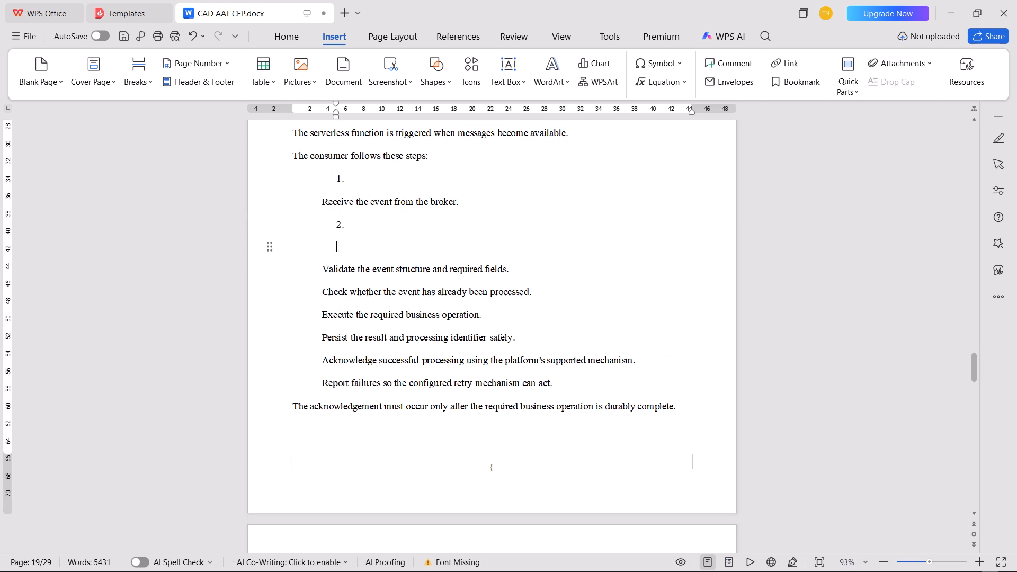
key("BackSpace")
key("BackSpace")
key("BackSpace")
Delete the empty numbered item above the "Receive the event from the broker" line in section 3.6.
left_click(358, 187)
key("BackSpace")
key("BackSpace")
scroll(359, 320, "up", 5)
key("BackSpace")
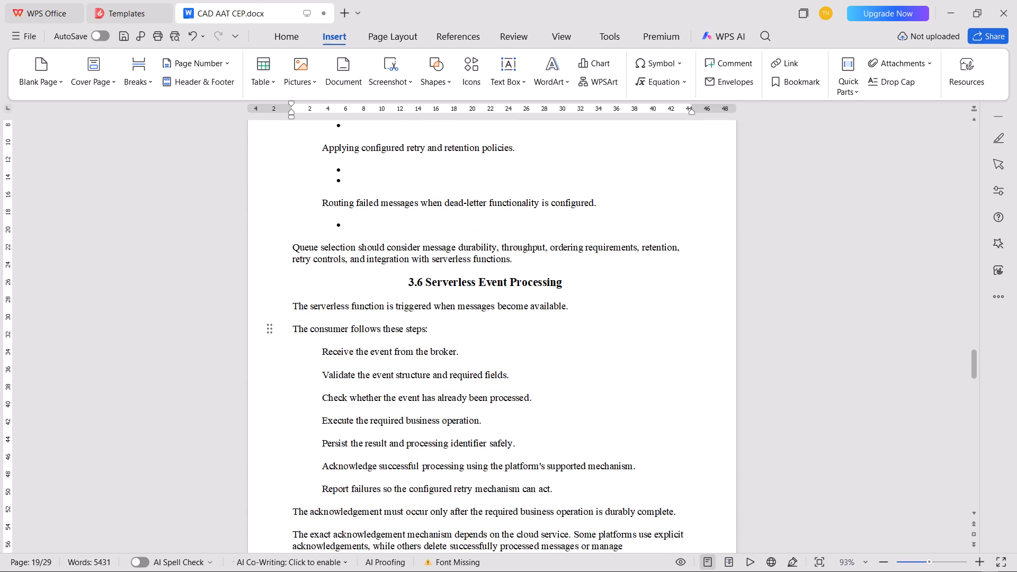
Left-align the 3.6 Serverless Event Processing heading.
left_click(378, 267)
left_click(377, 287)
key("BackSpace")
key("BackSpace")
Delete the empty bullets below and above the "Routing failed messages" line in section 3.5.
left_click(370, 234)
key("BackSpace")
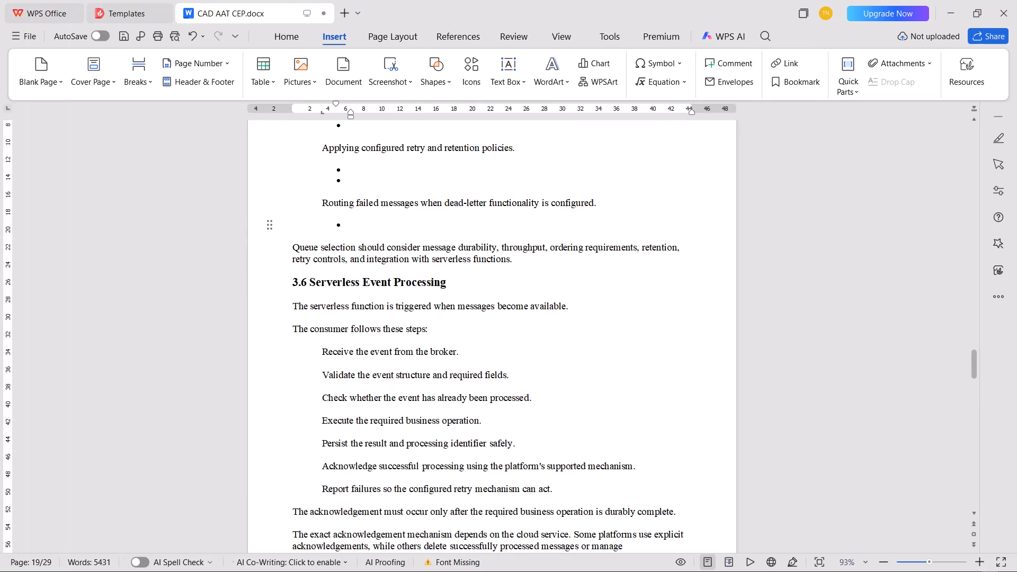
key("BackSpace")
key("BackSpace")
scroll(356, 320, "up", 3)
left_click(357, 320)
key("BackSpace")
key("BackSpace")
key("BackSpace")
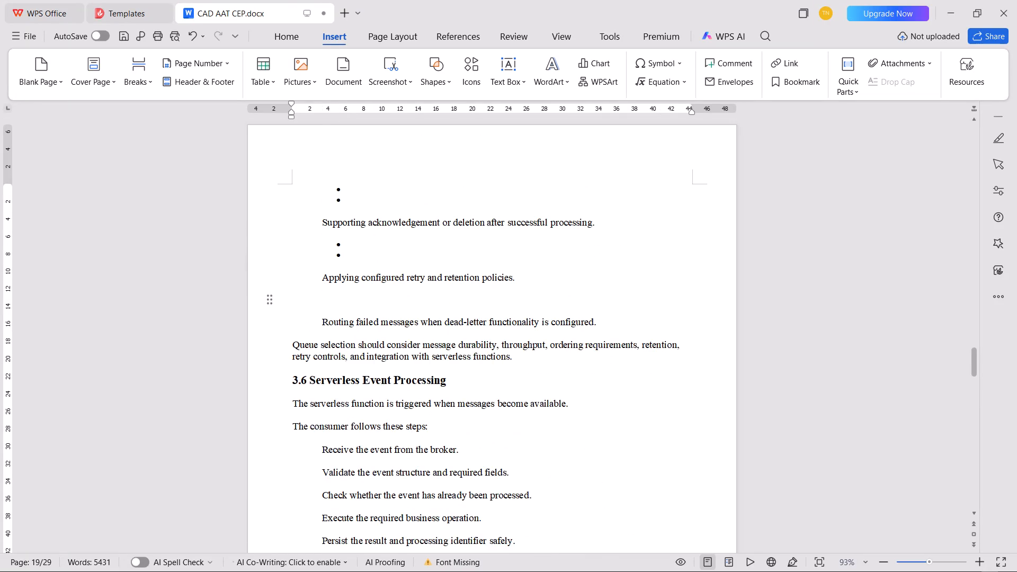
key("BackSpace")
Delete the empty bullets above the "Applying configured retry" and "Supporting acknowledgement" lines in section 3.5.
left_click(353, 259)
key("BackSpace")
key("BackSpace")
key("BackSpace")
key("BackSpace")
left_click(368, 211)
key("BackSpace")
key("BackSpace")
key("BackSpace")
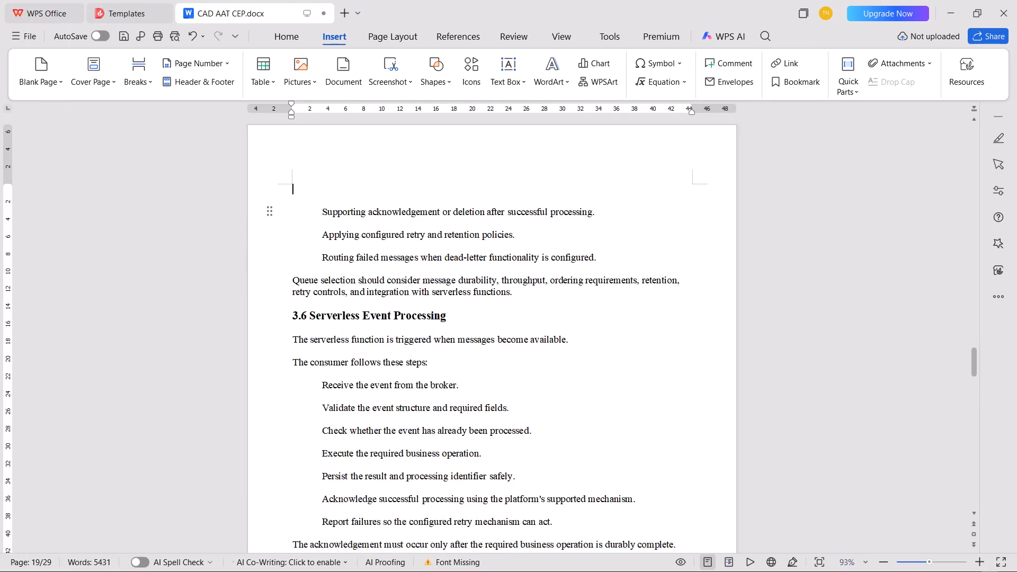
key("BackSpace")
Delete the empty bullets above the "Managing visibility" and "Making messages available" lines in section 3.5.
scroll(361, 269, "up", 5)
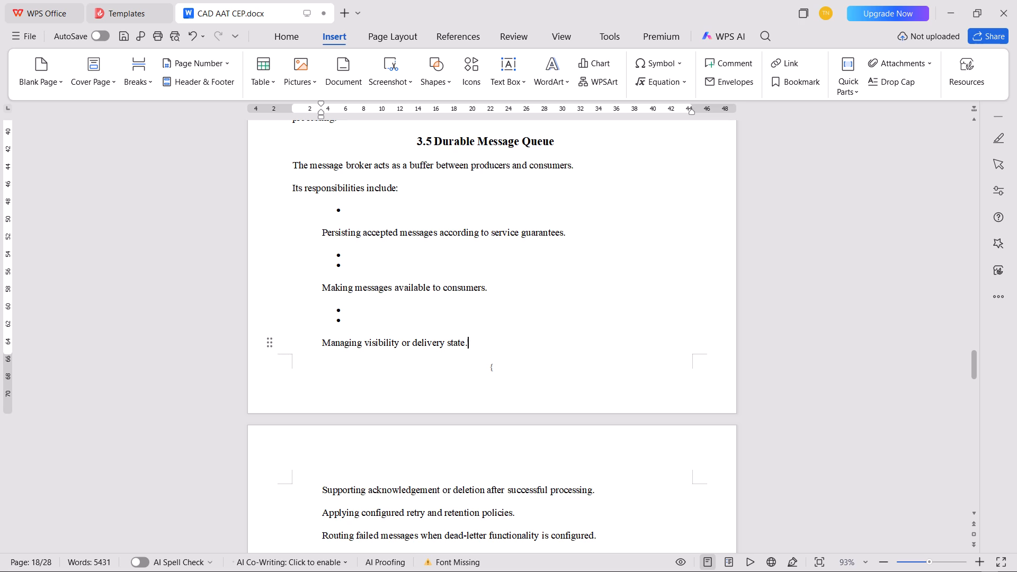
left_click(376, 316)
key("BackSpace")
key("BackSpace")
key("BackSpace")
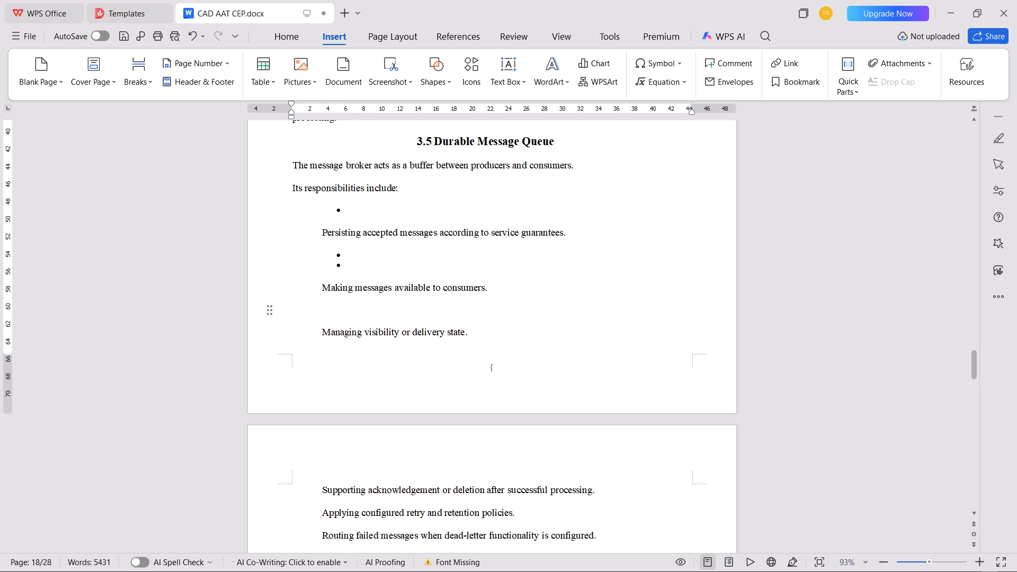
key("BackSpace")
left_click(367, 263)
key("BackSpace")
key("BackSpace")
key("BackSpace")
key("BackSpace")
key("BackSpace")
Delete the empty bullet above the "Persisting accepted messages" line in section 3.5.
left_click(371, 210)
key("BackSpace")
key("BackSpace")
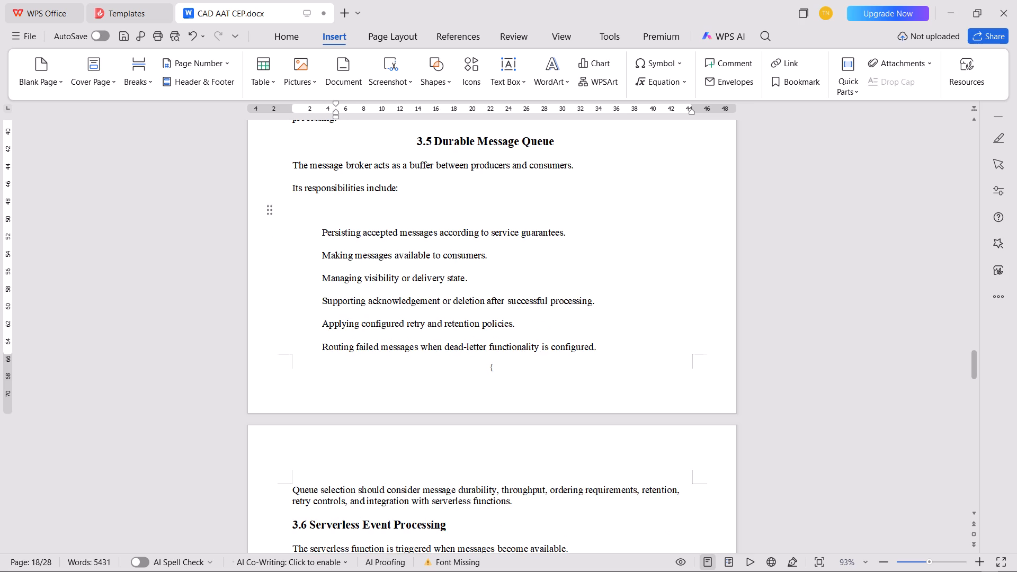
key("BackSpace")
Left-align the 3.5 Durable Message Queue and 3.4 Event Publication headings.
scroll(377, 376, "up", 3)
left_click(408, 273)
key("BackSpace")
key("BackSpace")
scroll(398, 315, "up", 5)
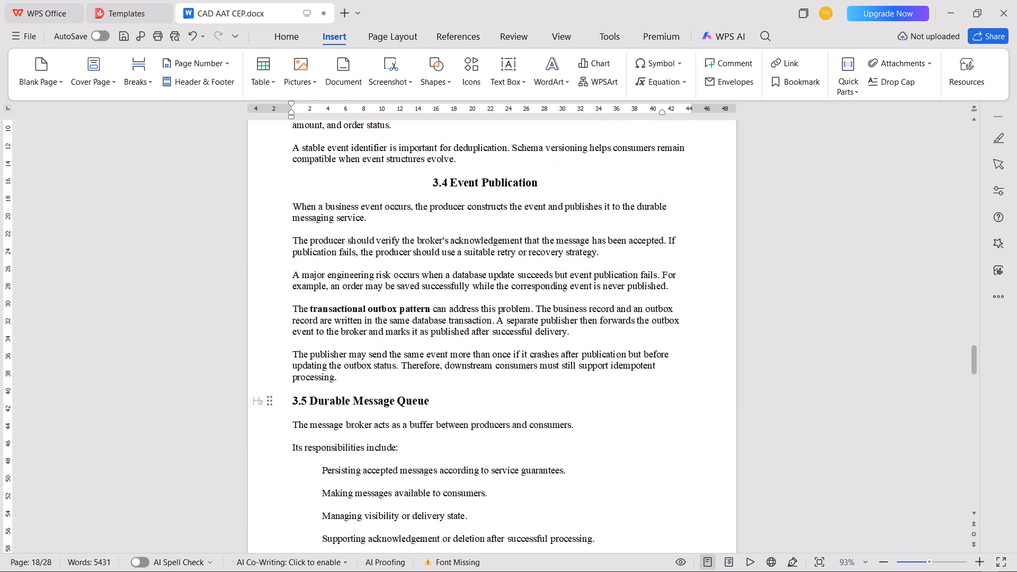
scroll(398, 317, "up", 2)
left_click(398, 316)
key("BackSpace")
key("BackSpace")
Delete the empty bullets below and above the schema_version line in section 3.3.
left_click(367, 225)
key("BackSpace")
key("BackSpace")
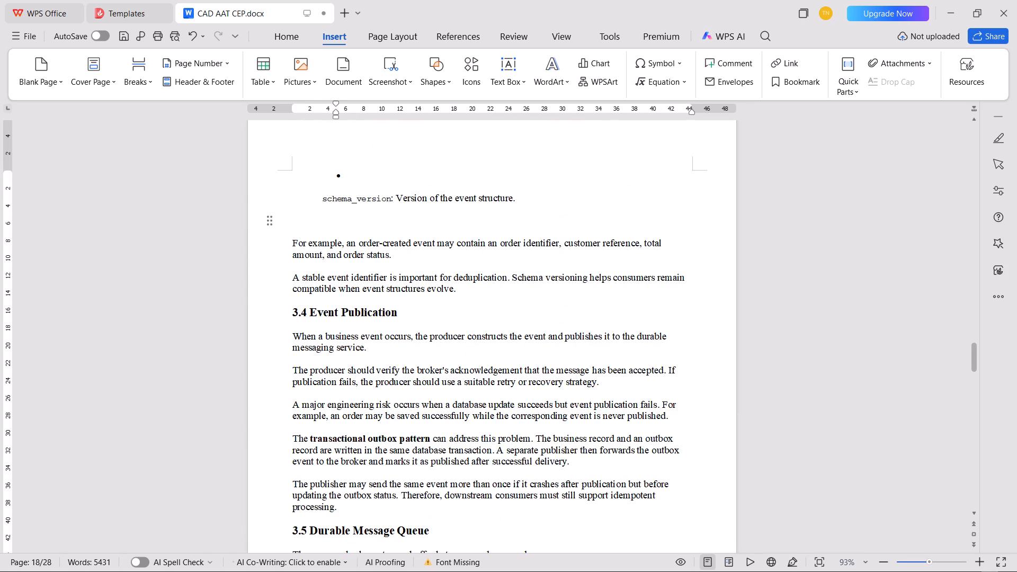
key("BackSpace")
left_click(355, 167)
key("BackSpace")
key("BackSpace")
scroll(373, 315, "up", 4)
key("BackSpace")
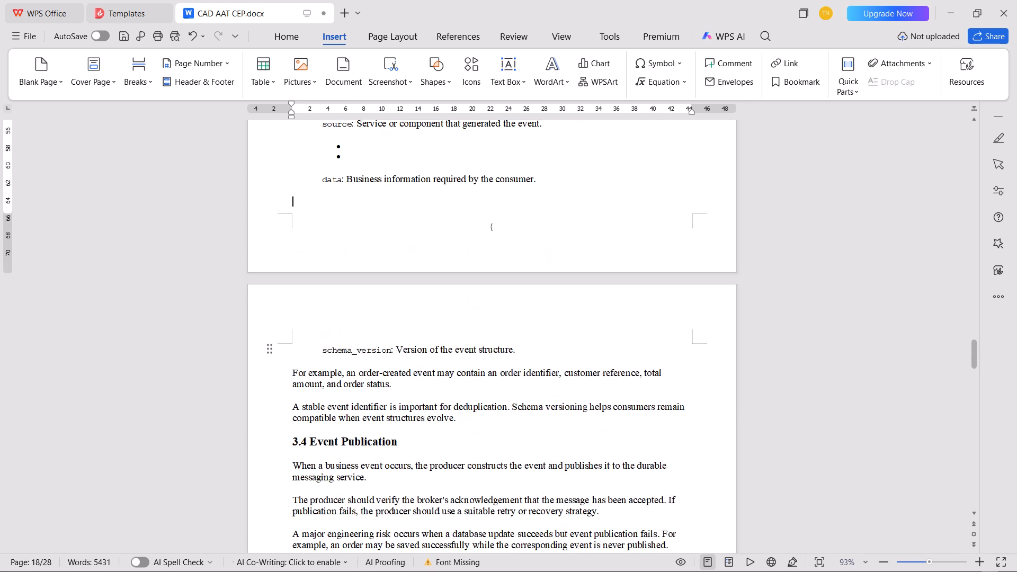
key("BackSpace")
Delete the empty bullets above the data and source lines in section 3.3.
scroll(394, 247, "up", 3)
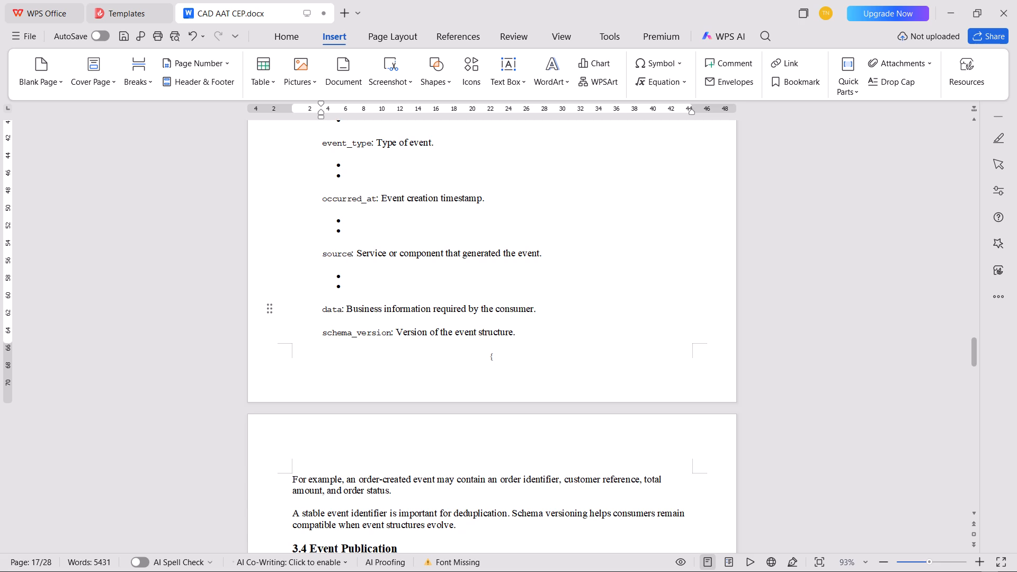
left_click(369, 279)
left_click(351, 290)
key("BackSpace")
key("BackSpace")
key("BackSpace")
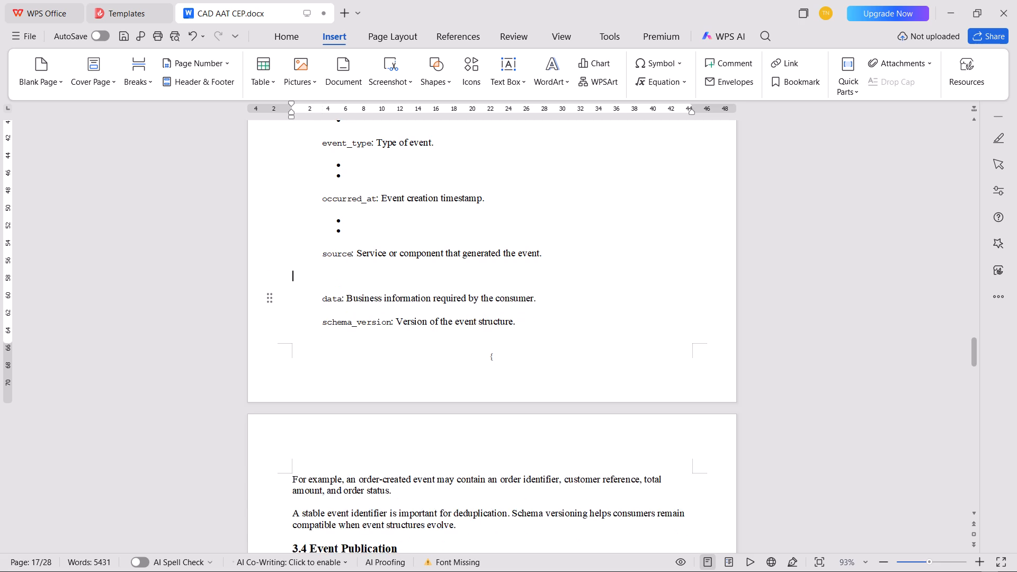
key("BackSpace")
left_click(380, 229)
key("BackSpace")
key("BackSpace")
key("BackSpace")
scroll(386, 290, "up", 3)
key("BackSpace")
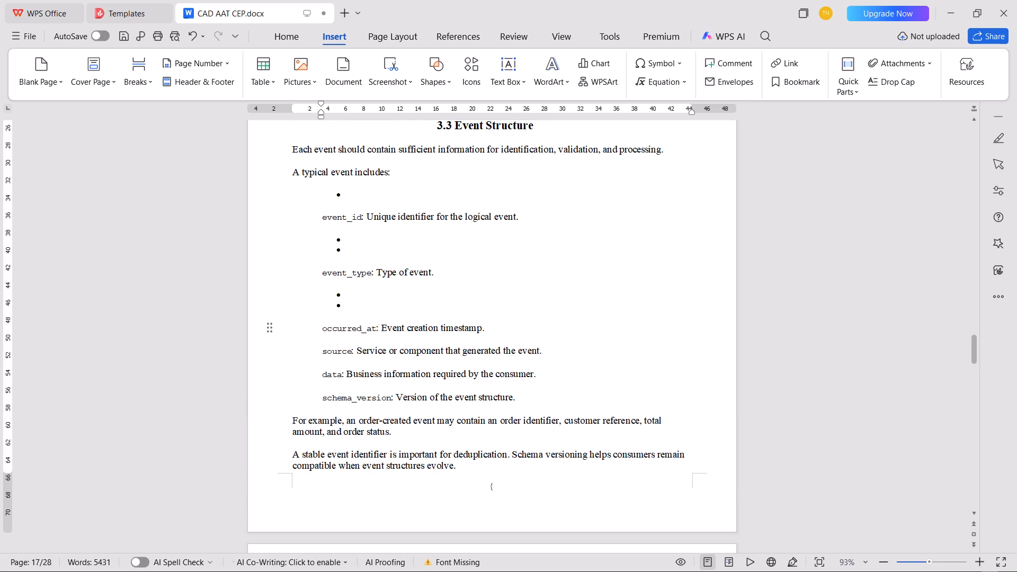
Delete the empty bullets above the occurred_at, event_type and event_id lines in section 3.3.
left_click(376, 305)
key("BackSpace")
key("BackSpace")
key("BackSpace")
key("BackSpace")
left_click(383, 251)
key("BackSpace")
key("BackSpace")
key("BackSpace")
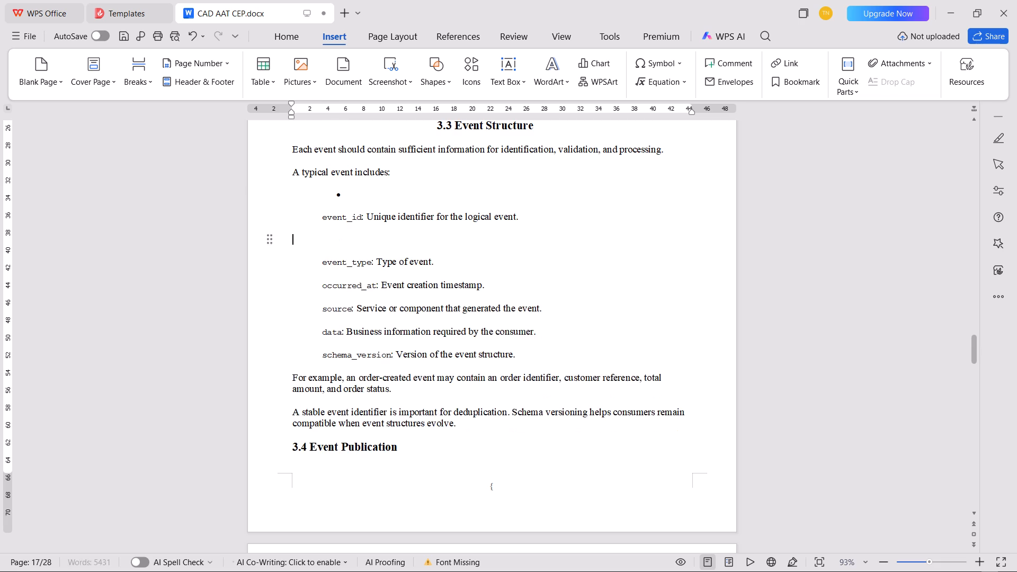
key("BackSpace")
left_click(392, 193)
key("BackSpace")
key("BackSpace")
key("BackSpace")
Left-align the 3.3 Event Structure and 3.2 System Design headings.
scroll(431, 333, "up", 3)
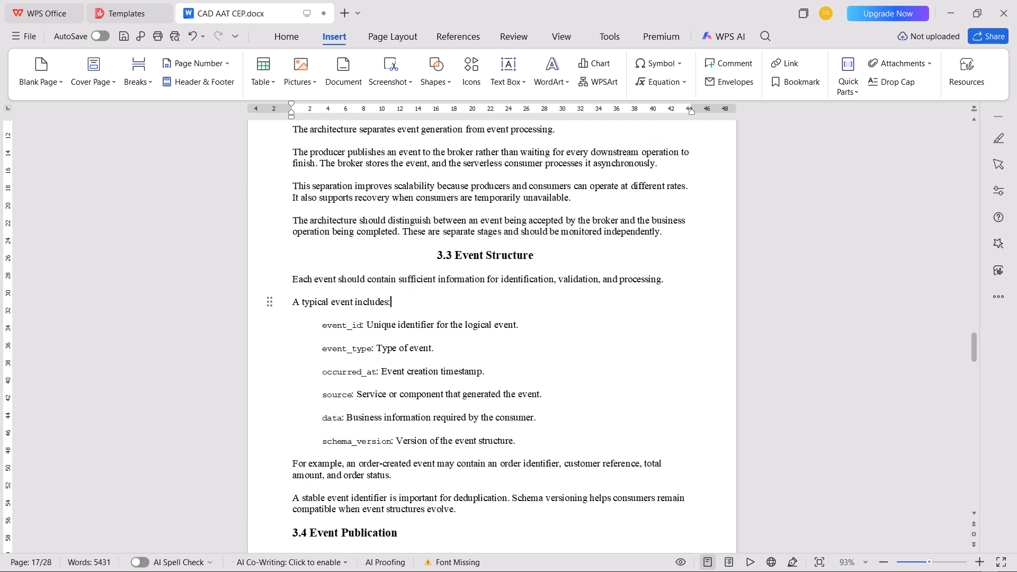
left_click(407, 261)
key("BackSpace")
key("BackSpace")
scroll(409, 289, "up", 2)
scroll(409, 289, "down", 1)
scroll(409, 289, "up", 3)
left_click(411, 286)
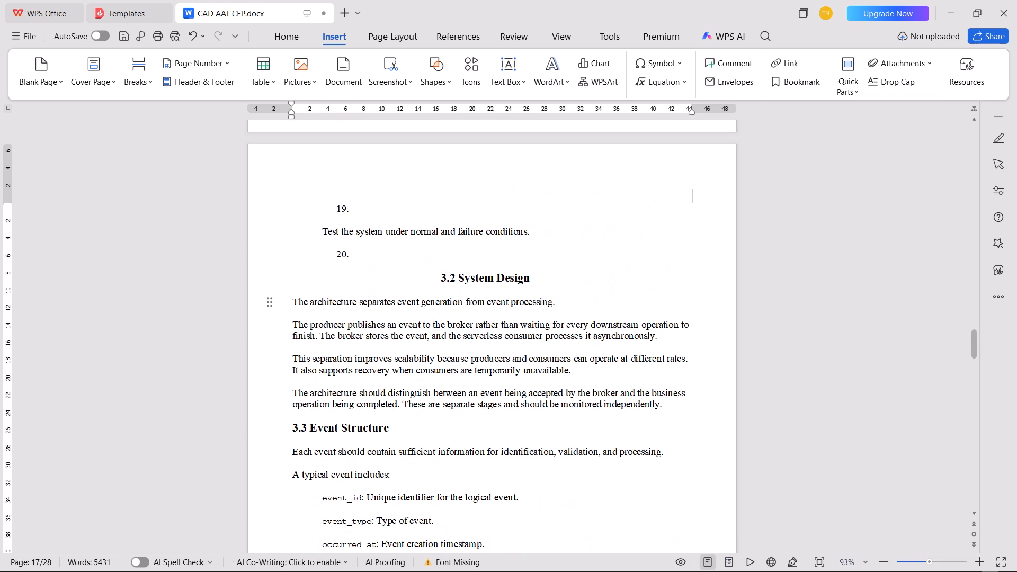
left_click(412, 271)
left_click(411, 280)
key("BackSpace")
key("BackSpace")
Delete the empty numbered items below and above the "Test the system" line before section 3.2.
left_click(407, 260)
key("BackSpace")
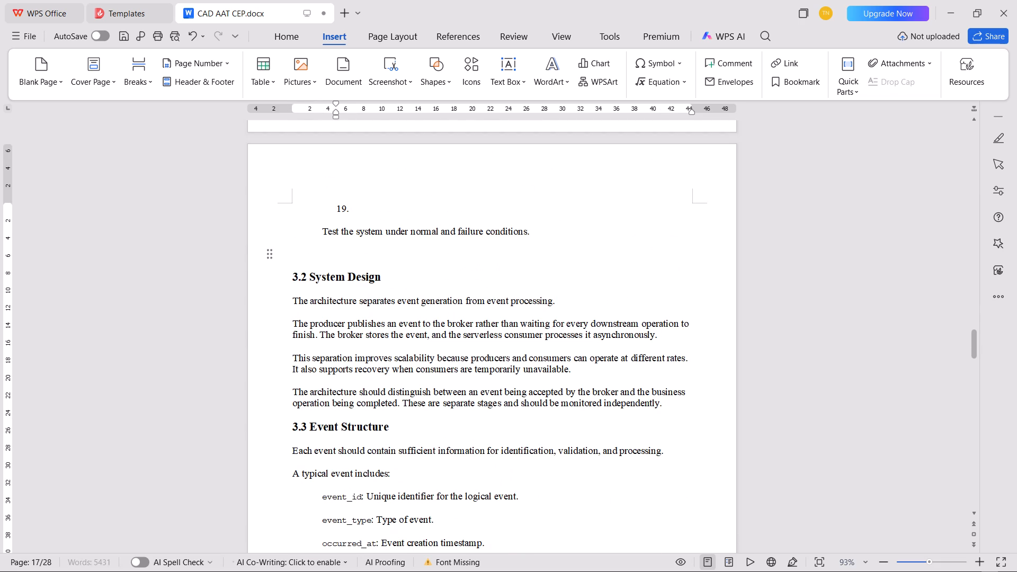
key("BackSpace")
key("BackSpace")
scroll(396, 300, "up", 2)
left_click(387, 301)
key("BackSpace")
key("BackSpace")
key("BackSpace")
key("BackSpace")
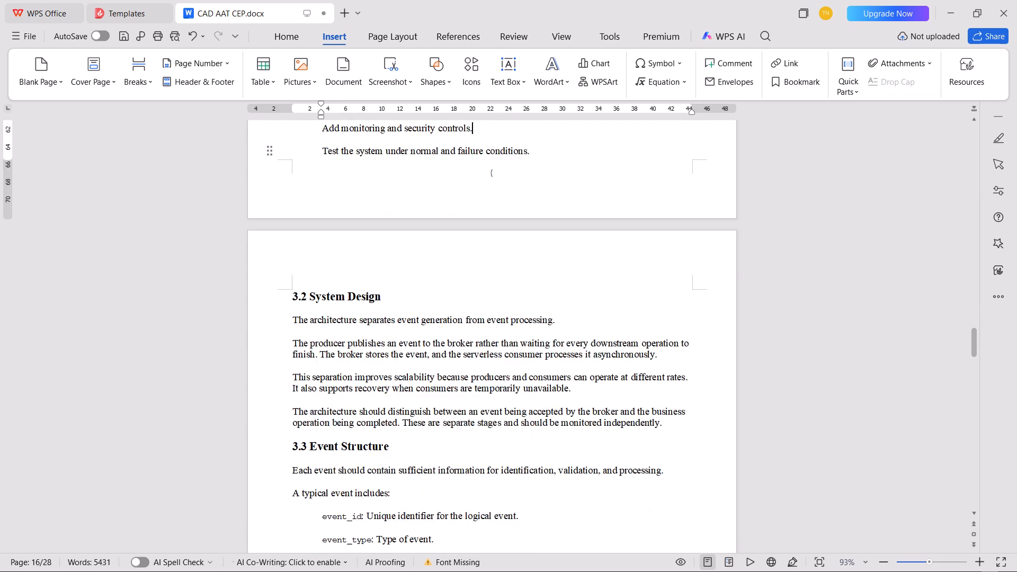
Delete the empty numbered items above the "Add monitoring" and "Configure retries" lines in the list before section 3.2.
scroll(385, 317, "up", 5)
left_click(381, 245)
key("BackSpace")
key("BackSpace")
key("BackSpace")
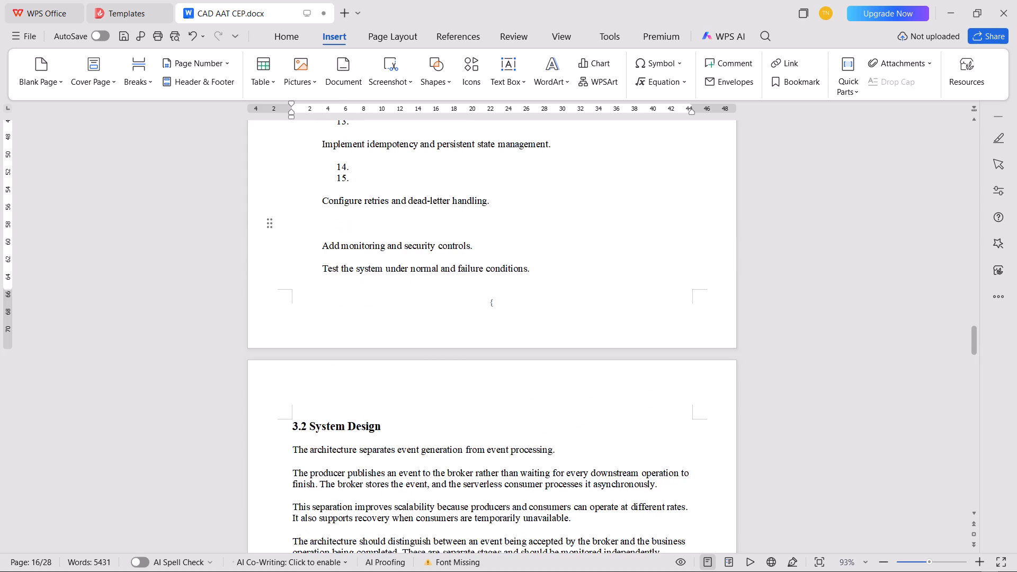
key("BackSpace")
left_click(372, 186)
key("BackSpace")
key("BackSpace")
key("BackSpace")
key("BackSpace")
scroll(386, 257, "up", 4)
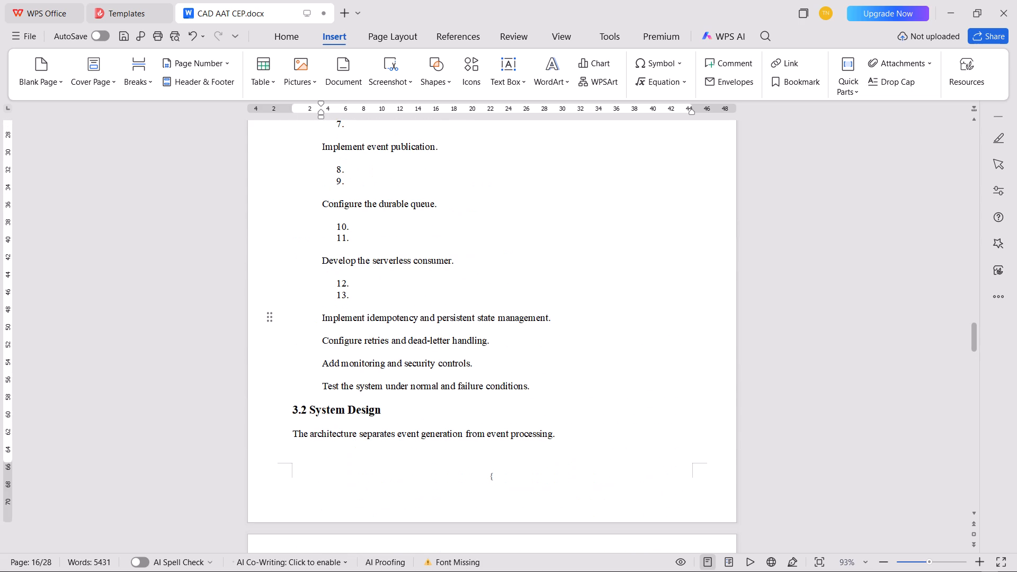
Delete the empty numbered items above the "Implement idempotency" and "Develop the serverless consumer" lines in the list before section 3.2.
left_click(378, 291)
key("BackSpace")
key("BackSpace")
key("BackSpace")
key("BackSpace")
left_click(377, 246)
key("BackSpace")
key("BackSpace")
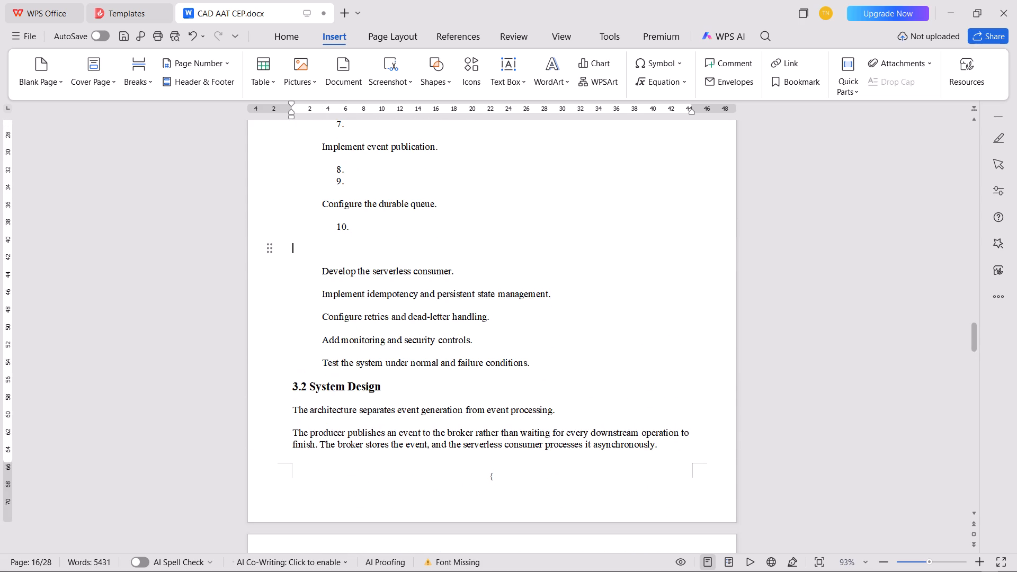
key("BackSpace")
key("BackSpace")
Delete the empty numbered items above the "Configure the durable queue" line in the same list.
left_click(388, 187)
key("BackSpace")
key("BackSpace")
key("BackSpace")
key("BackSpace")
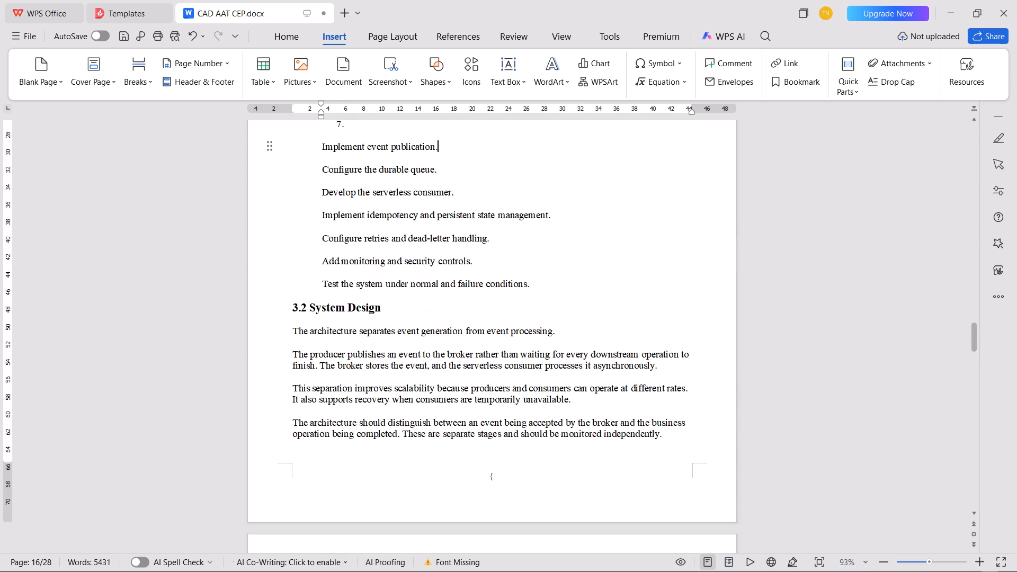
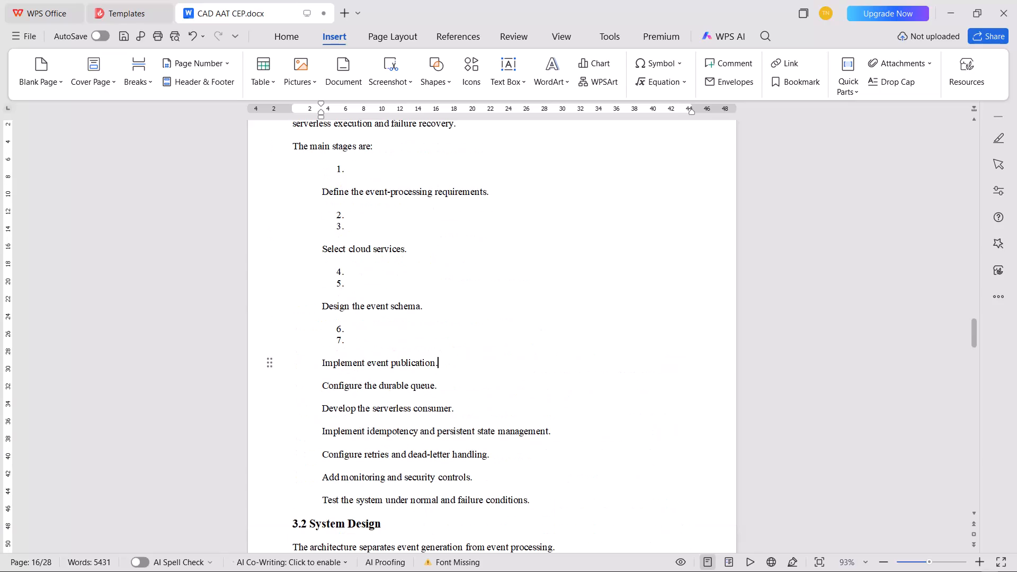
Delete the empty numbered items above the "Implement event publication" and "Design the event schema" lines in the list before section 3.2.
left_click(360, 352)
key("BackSpace")
key("BackSpace")
key("BackSpace")
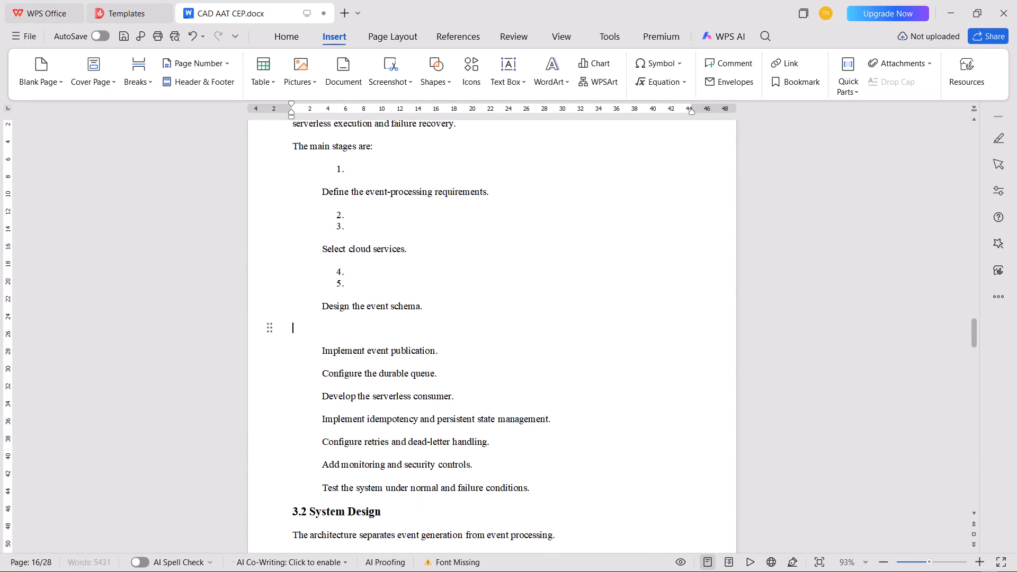
key("BackSpace")
left_click(385, 279)
key("BackSpace")
key("BackSpace")
key("BackSpace")
key("BackSpace")
Delete the empty numbered items above the "Select cloud services" and "Define the event-processing requirements" lines in the section 3.1 list.
left_click(372, 229)
key("BackSpace")
key("BackSpace")
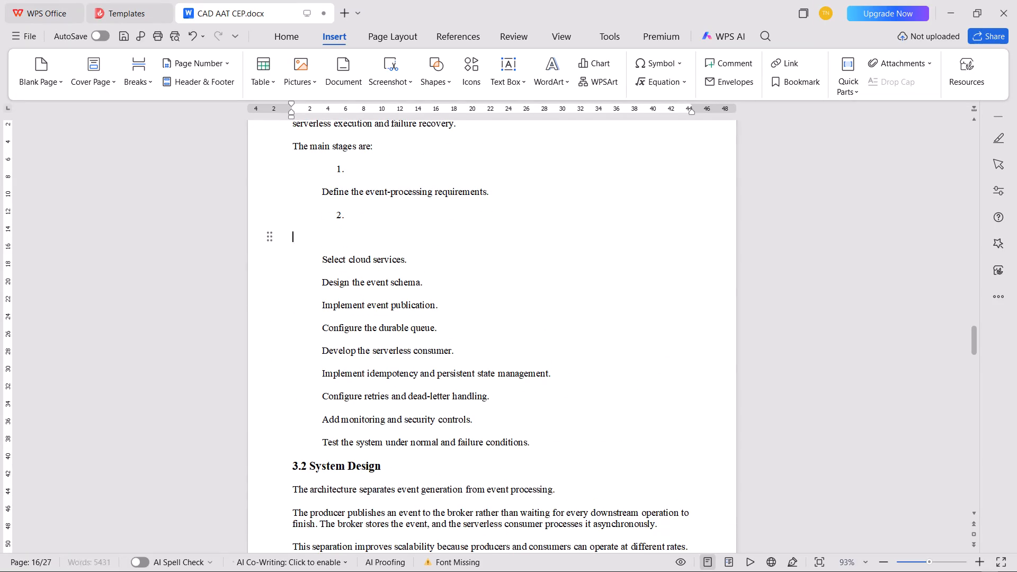
key("BackSpace")
key("BackSpace")
scroll(377, 247, "up", 3)
left_click(362, 307)
key("BackSpace")
key("BackSpace")
key("BackSpace")
Left-align the Chapter 3 heading and split it into "CHAPTER 3" and "METHODOLOGY" lines, removing the colon.
scroll(362, 307, "up", 3)
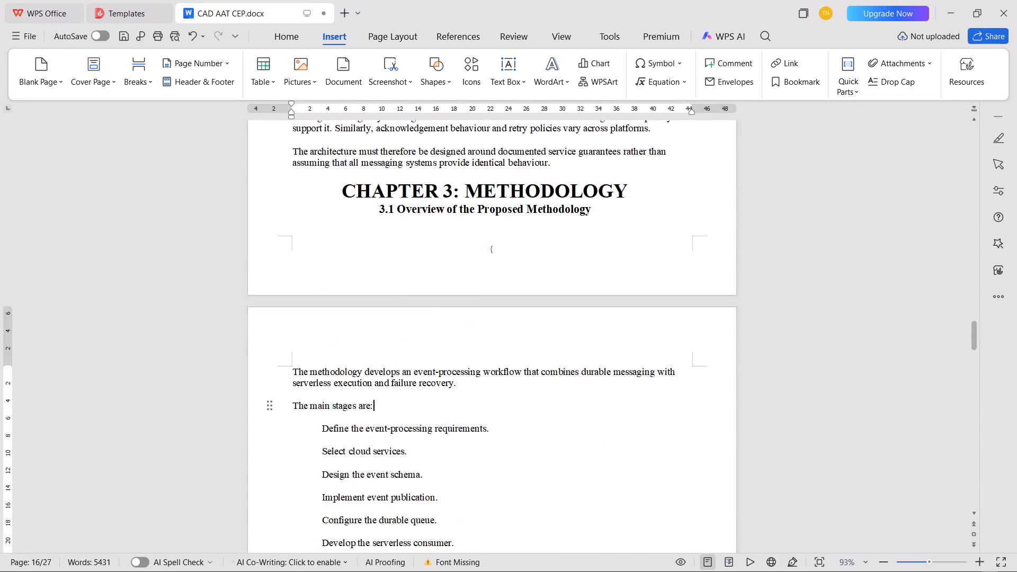
scroll(362, 307, "up", 6)
left_click(335, 408)
key("BackSpace")
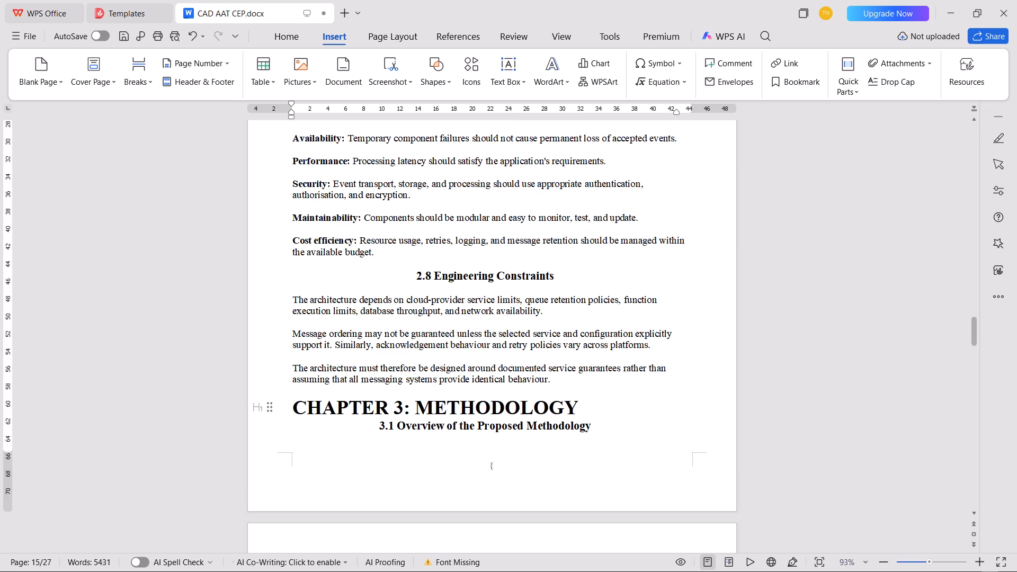
left_click(420, 405)
key("BackSpace")
key("BackSpace")
key("Return")
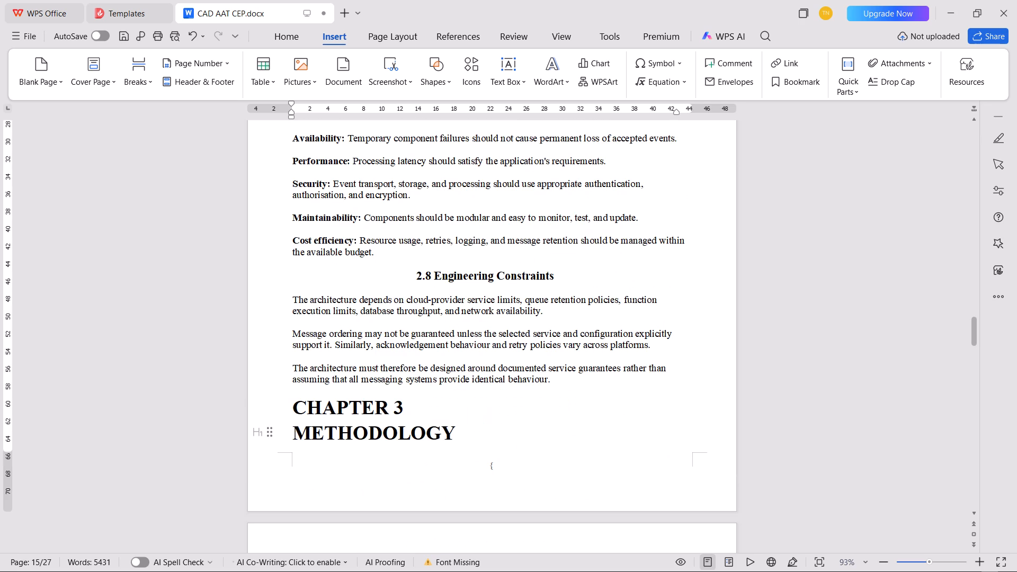
Insert a portrait blank page before the Chapter 3 heading and remove the surplus blank page so the chapter starts on its own page.
left_click(574, 377)
left_click(17, 84)
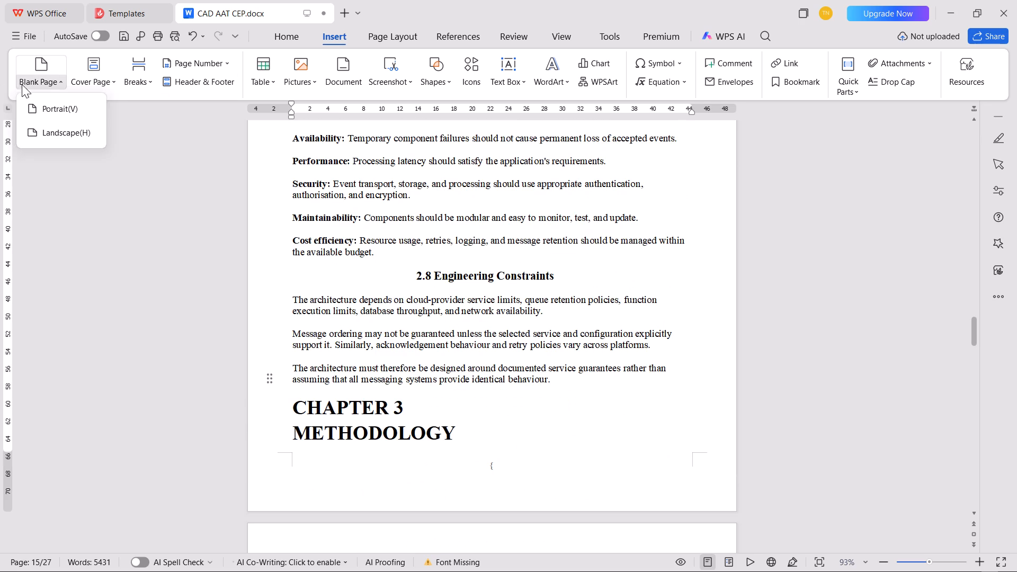
left_click(45, 107)
key("Right")
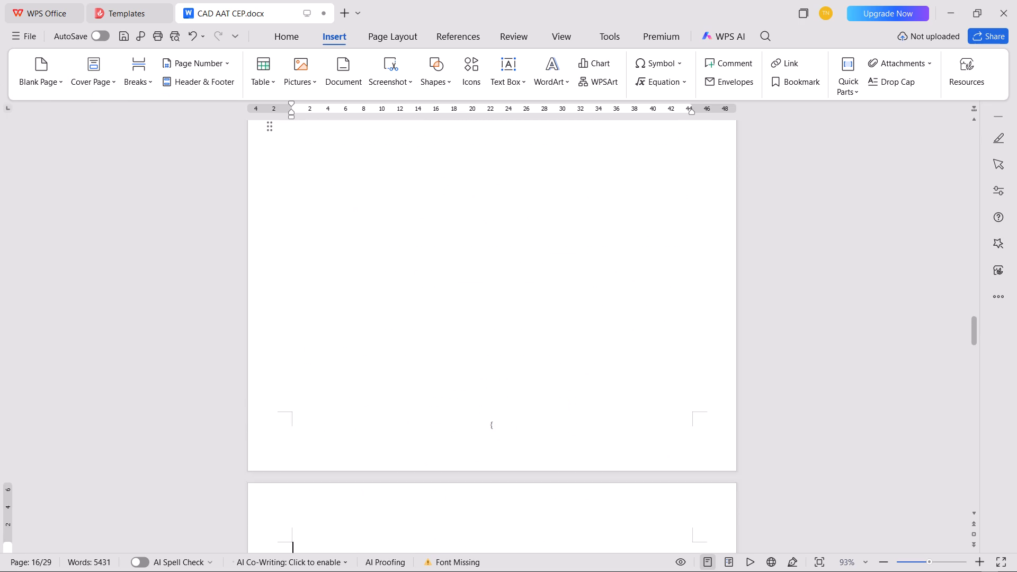
scroll(316, 238, "down", 4)
key("BackSpace")
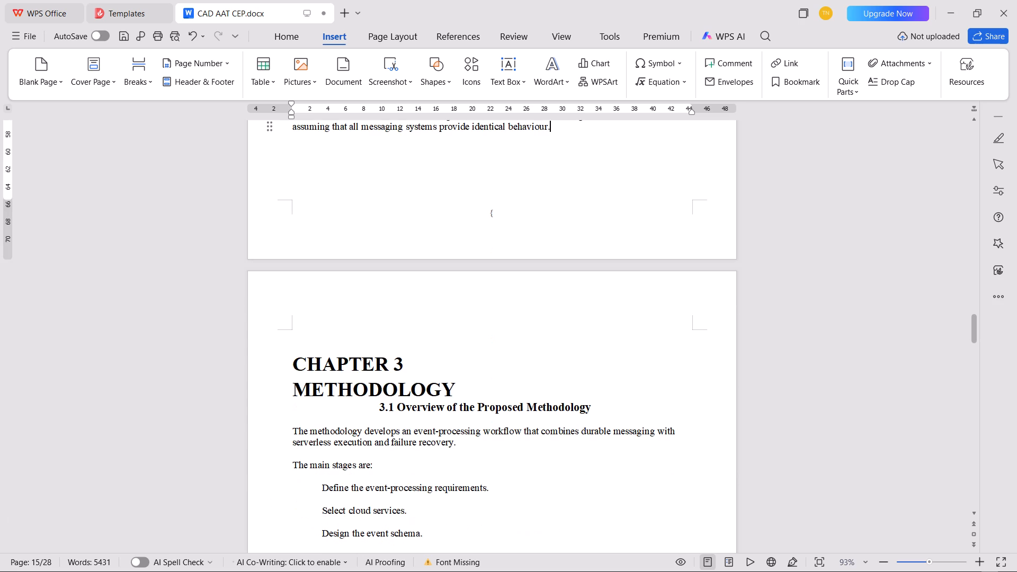
left_click(296, 358)
key("BackSpace")
Left-align the "2.8 Engineering Constraints" and "2.7 Non-Functional Requirements" headings.
scroll(297, 356, "up", 9)
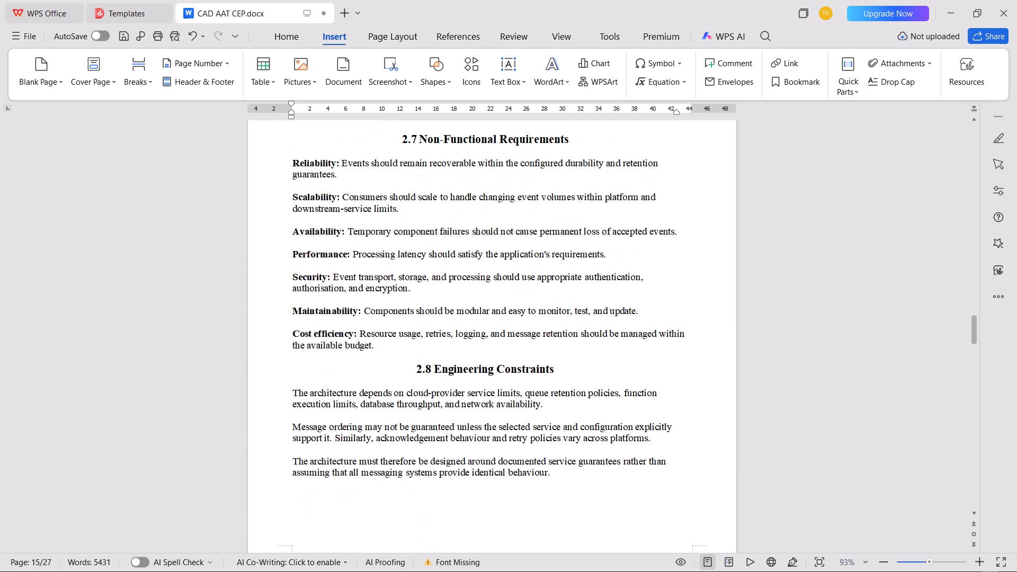
left_click(402, 369)
key("BackSpace")
key("BackSpace")
scroll(390, 368, "up", 5)
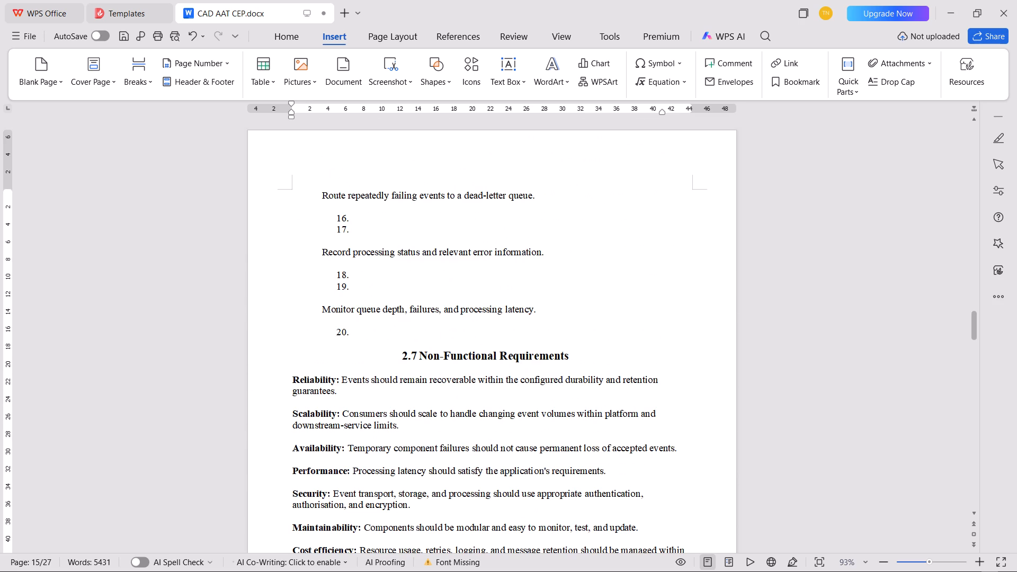
left_click(395, 356)
key("BackSpace")
key("BackSpace")
Delete the empty numbered items below and above the "Monitor queue depth" line before section 2.7.
left_click(369, 342)
key("BackSpace")
key("BackSpace")
key("BackSpace")
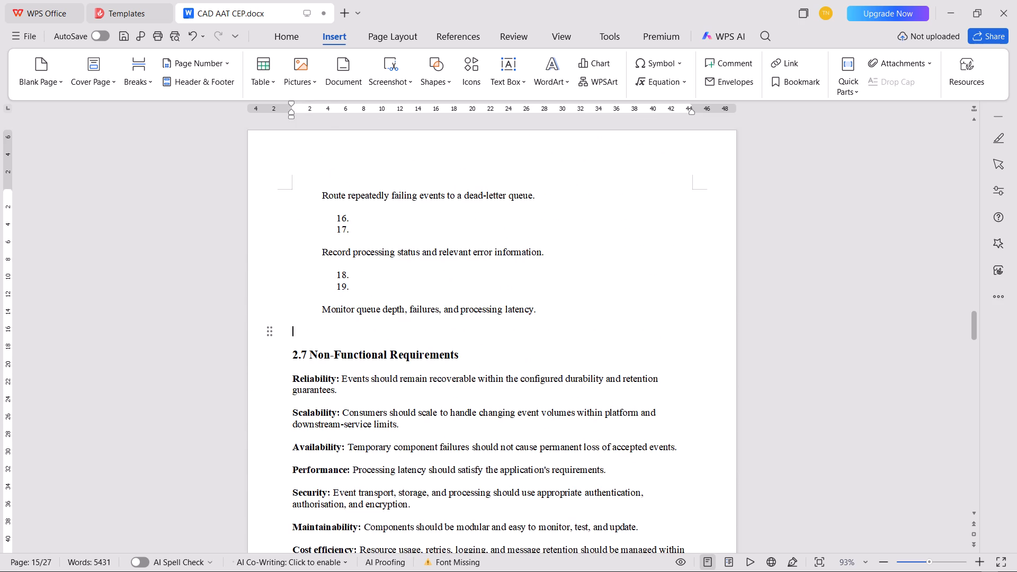
left_click(362, 289)
key("BackSpace")
key("BackSpace")
key("BackSpace")
key("BackSpace")
Delete the empty numbered items above the "Record processing status" and "Route repeatedly failing events" lines in the section 2.6 list.
left_click(353, 233)
key("BackSpace")
key("BackSpace")
key("BackSpace")
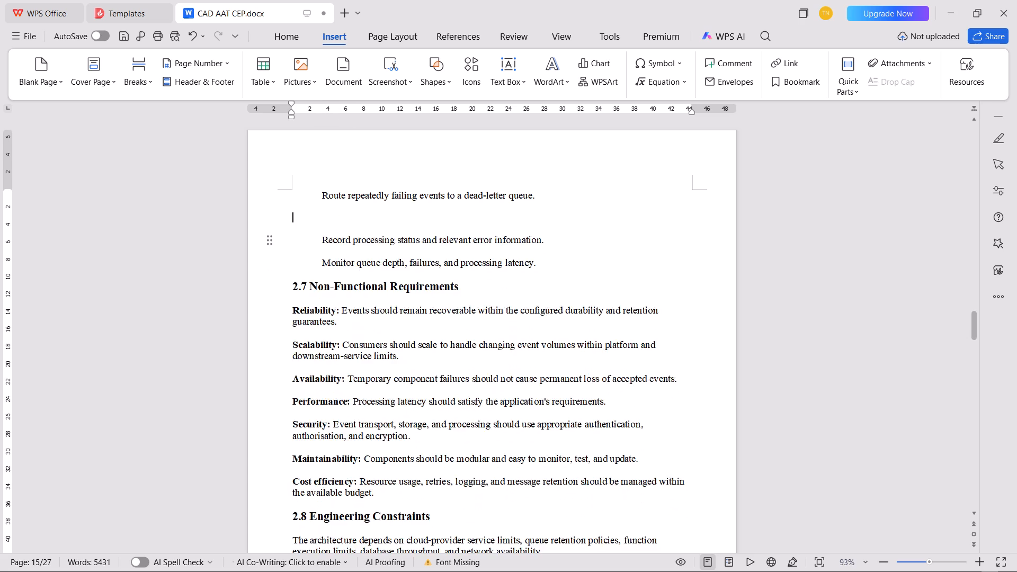
scroll(380, 300, "up", 5)
key("BackSpace")
left_click(362, 225)
key("BackSpace")
key("BackSpace")
key("BackSpace")
key("BackSpace")
Delete the empty numbered items above the "Retry transient processing failures" and "Prevent duplicate business effects" lines in the section 2.6 list.
scroll(360, 250, "up", 4)
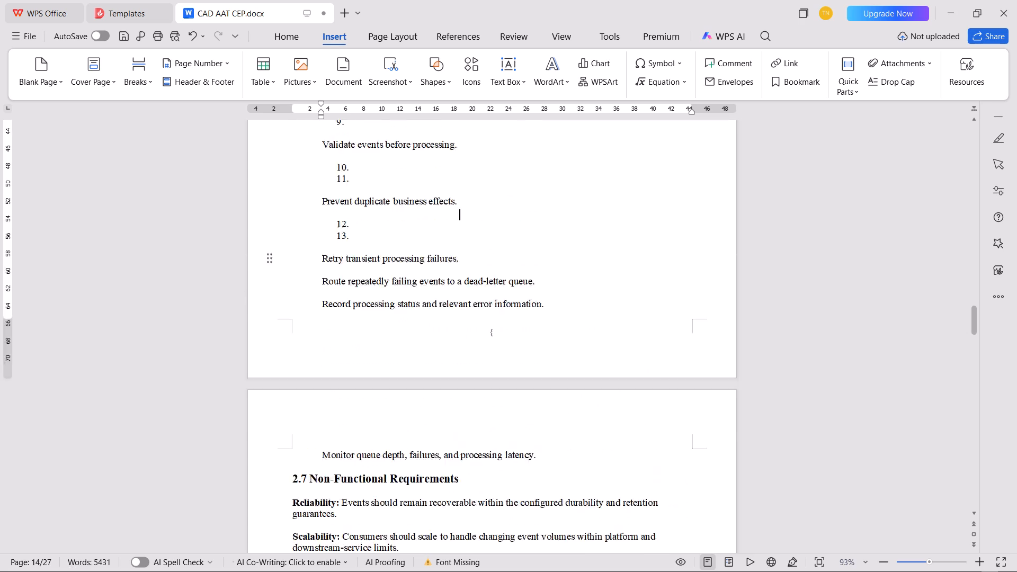
left_click(362, 279)
key("BackSpace")
key("BackSpace")
key("BackSpace")
key("BackSpace")
left_click(373, 225)
key("BackSpace")
key("BackSpace")
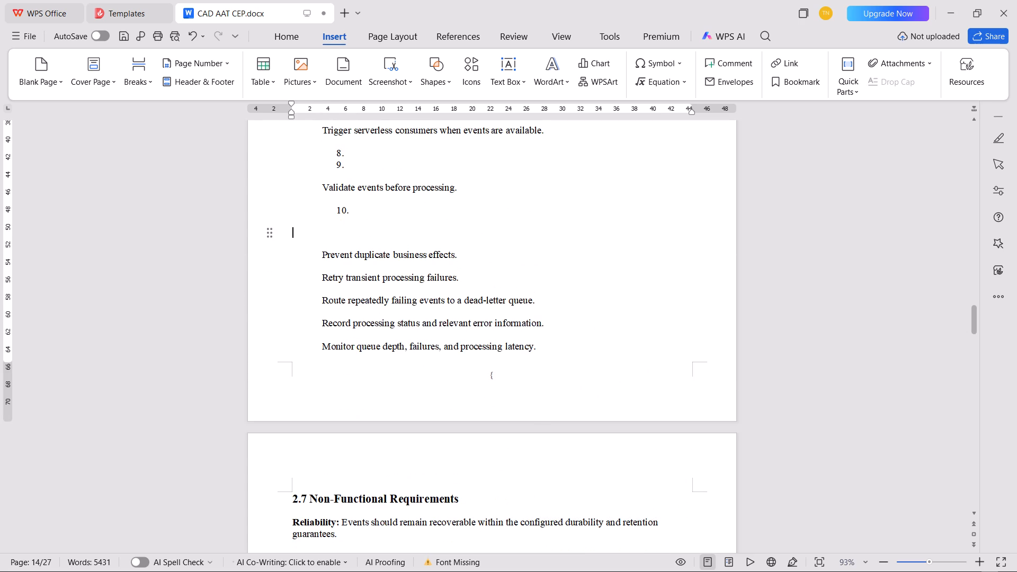
key("BackSpace")
key("BackSpace")
Delete the empty numbered items above the "Validate events before processing" line in the section 2.6 list.
scroll(374, 286, "up", 3)
left_click(371, 257)
key("BackSpace")
key("BackSpace")
key("BackSpace")
key("BackSpace")
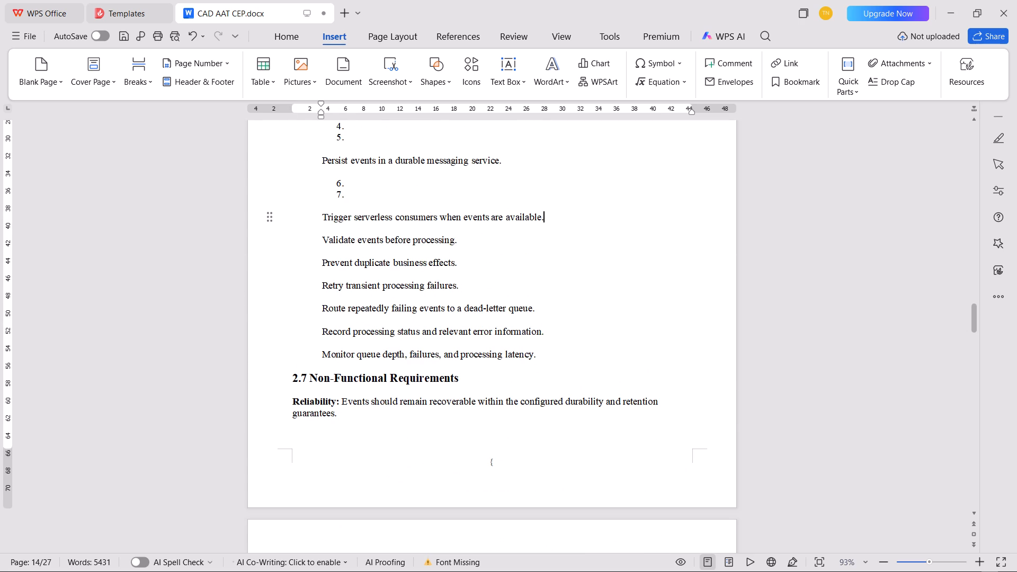
key("BackSpace")
key("BackSpace")
key("ctrl+z")
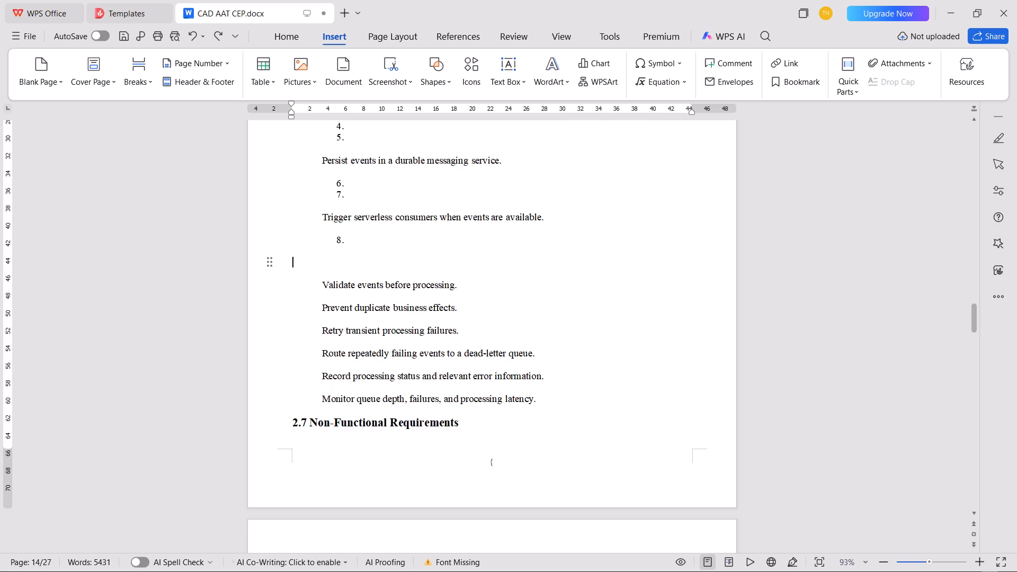
key("BackSpace")
key("BackSpace")
Delete the empty numbered items above the "Trigger serverless consumers" and "Persist events" lines in the section 2.6 list.
left_click(357, 197)
key("BackSpace")
key("BackSpace")
key("BackSpace")
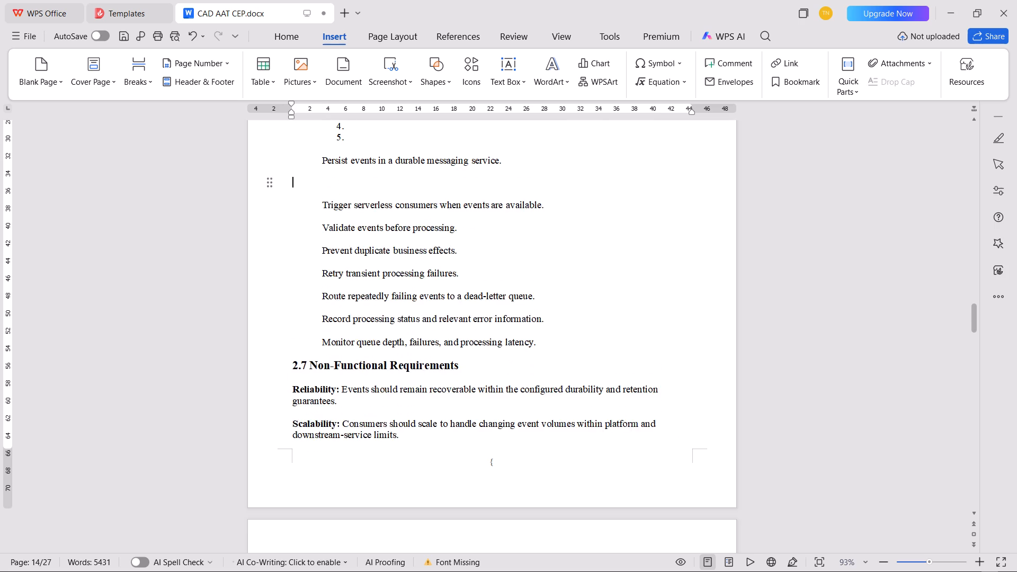
key("BackSpace")
scroll(380, 285, "up", 5)
left_click(364, 312)
key("BackSpace")
key("BackSpace")
key("BackSpace")
key("BackSpace")
Delete the empty numbered items above the "Assign a unique identifier" and "Accept events" lines in the section 2.6 list.
left_click(372, 252)
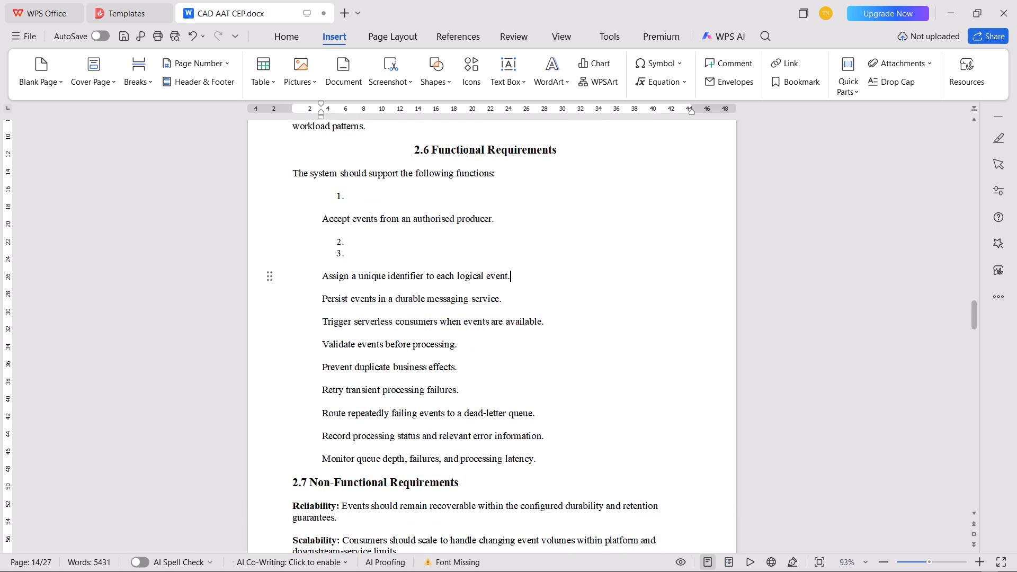
key("BackSpace")
key("BackSpace")
key("BackSpace")
key("BackSpace")
left_click(356, 202)
key("BackSpace")
key("BackSpace")
key("BackSpace")
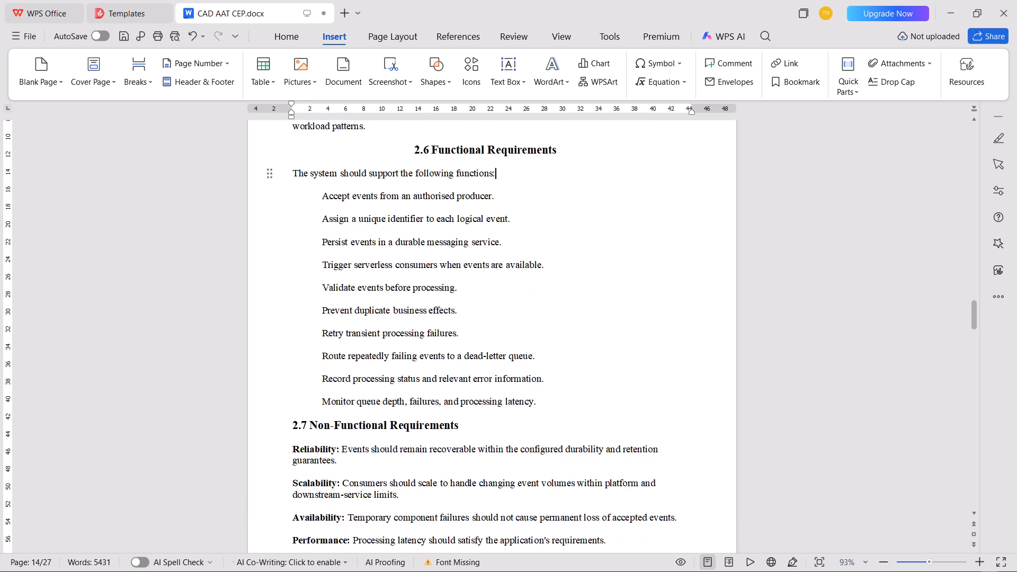
Left-align the "2.6 Functional Requirements" and "2.5 Components of the Proposed Architecture" headings.
scroll(379, 272, "up", 4)
left_click(407, 317)
key("BackSpace")
key("BackSpace")
scroll(353, 278, "up", 2)
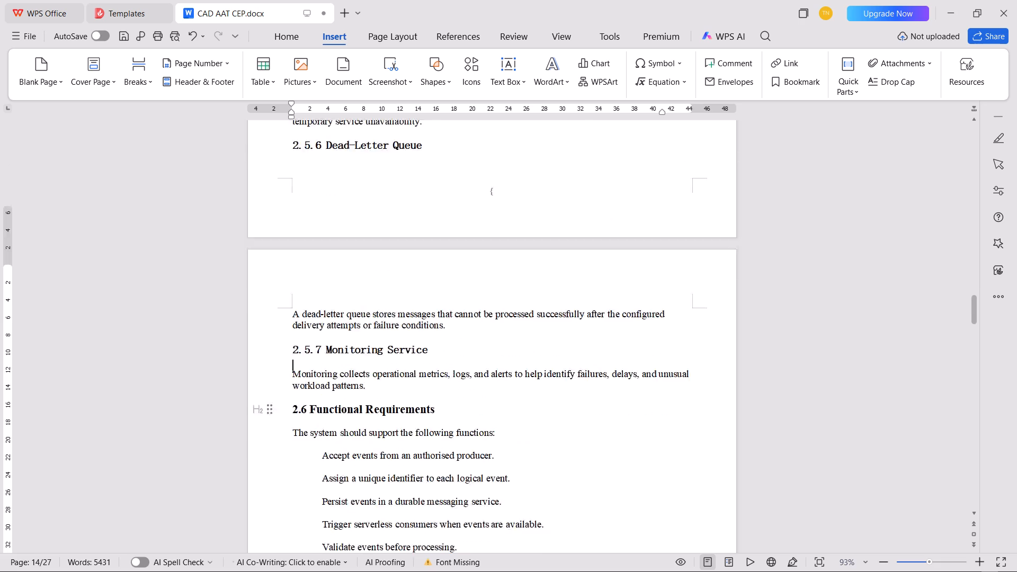
scroll(353, 279, "up", 15)
left_click(361, 325)
key("BackSpace")
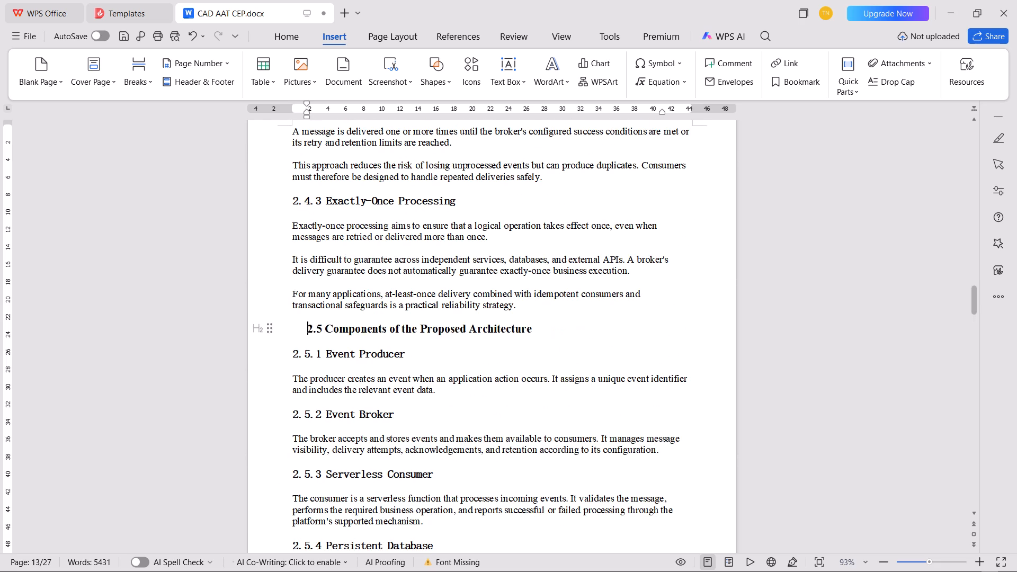
key("BackSpace")
Left-align the "2.4 Delivery Semantics" and "2.3 Theoretical Prerequisites" headings.
scroll(372, 235, "up", 1)
scroll(372, 235, "down", 1)
scroll(372, 235, "up", 13)
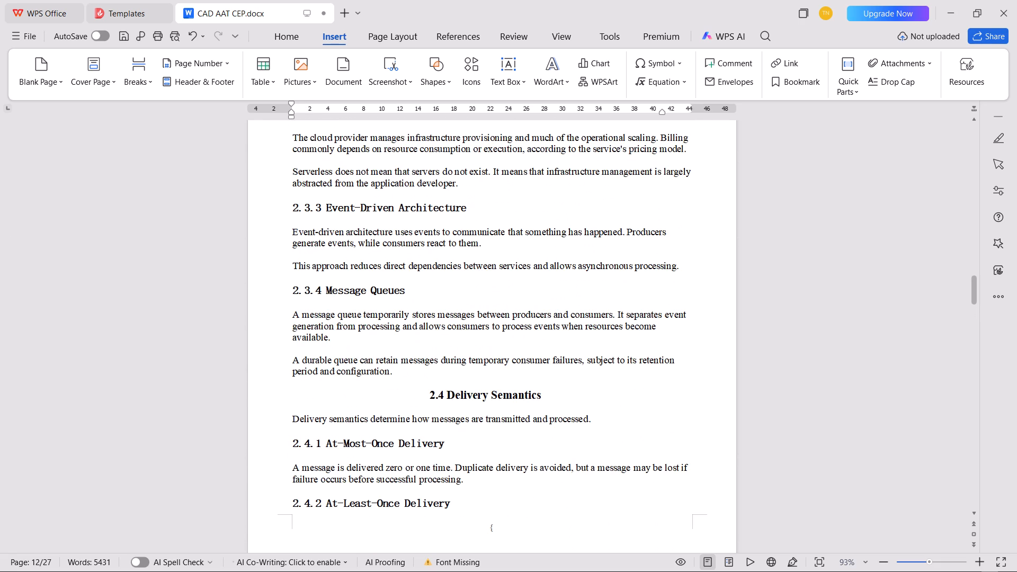
left_click(415, 394)
key("BackSpace")
key("BackSpace")
scroll(293, 246, "up", 4)
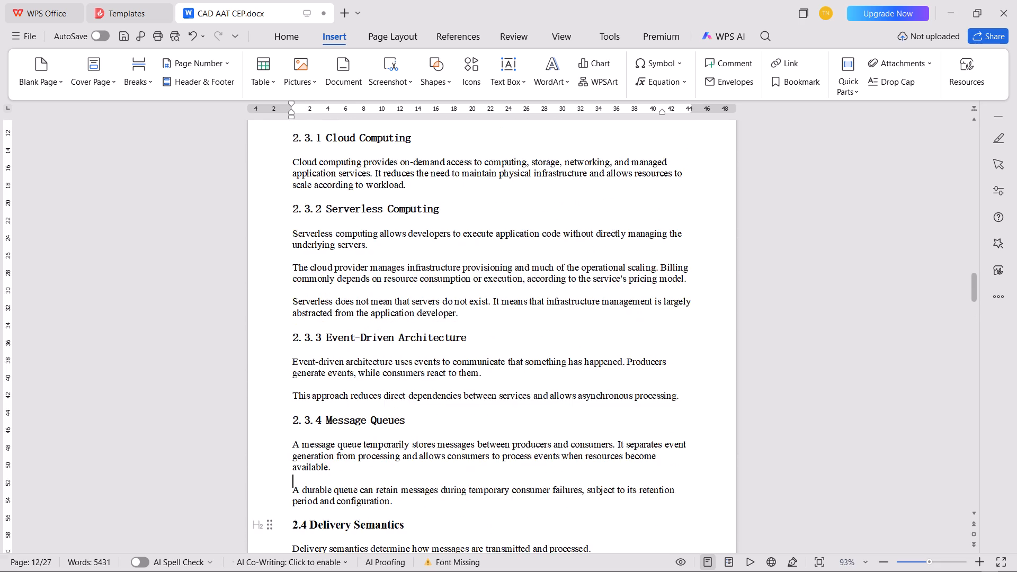
scroll(293, 254, "up", 4)
left_click(361, 209)
left_click(367, 195)
key("BackSpace")
key("BackSpace")
Left-align the "2.2 Software Requirements" and "2.1 Hardware Requirements" headings.
scroll(349, 247, "up", 2)
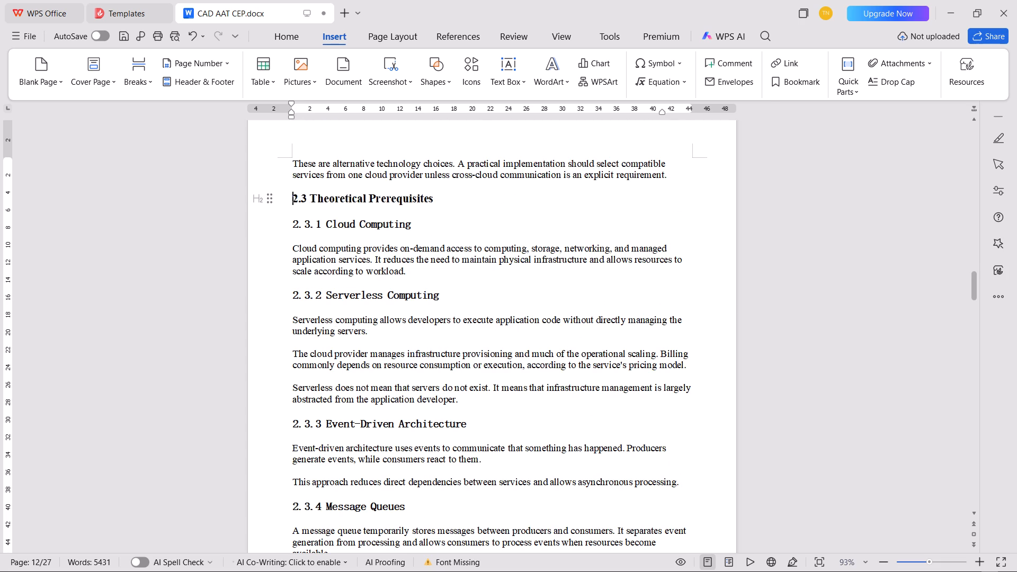
scroll(348, 249, "up", 9)
left_click(379, 293)
key("BackSpace")
key("BackSpace")
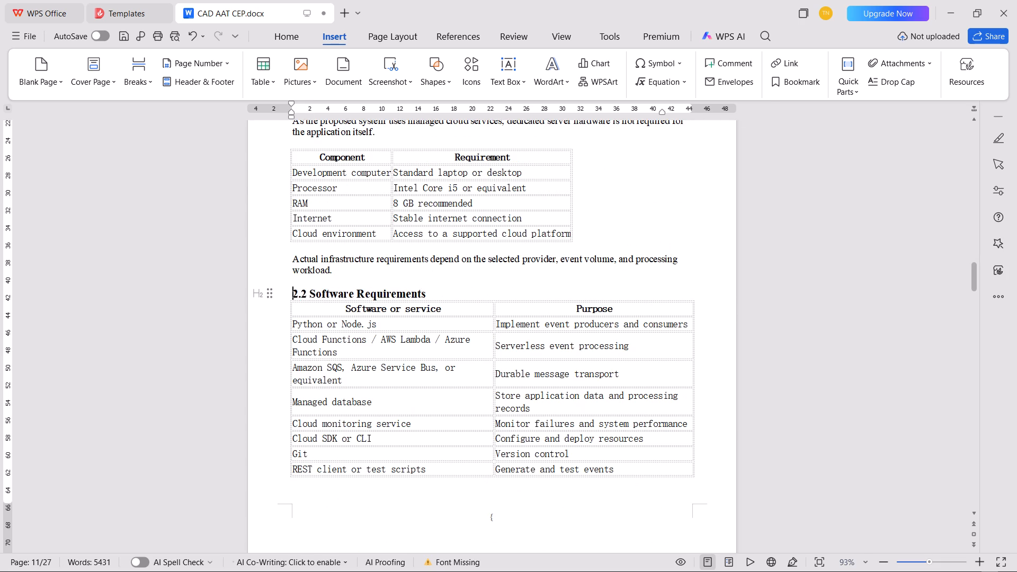
scroll(367, 265, "up", 4)
left_click(402, 271)
key("BackSpace")
key("BackSpace")
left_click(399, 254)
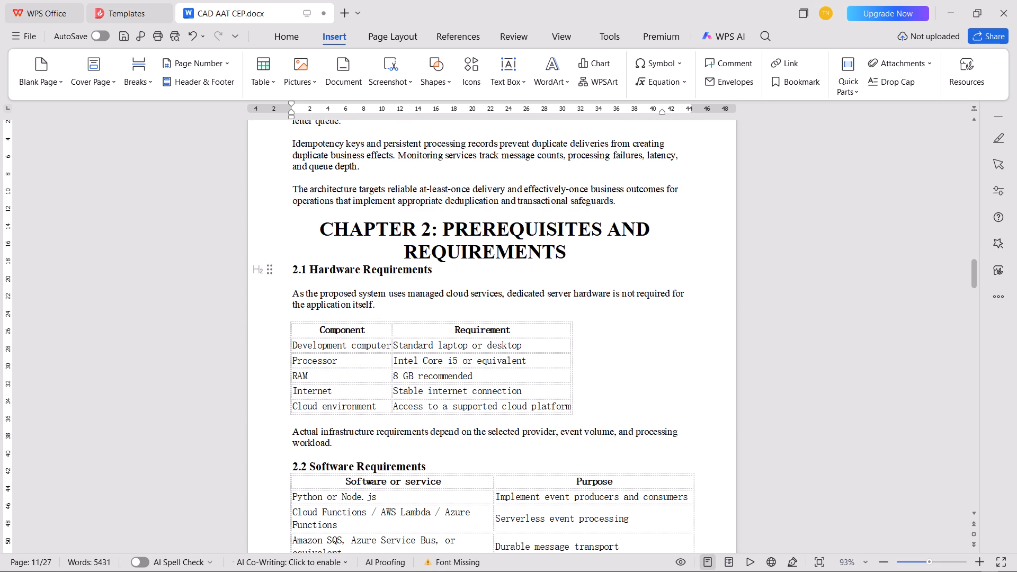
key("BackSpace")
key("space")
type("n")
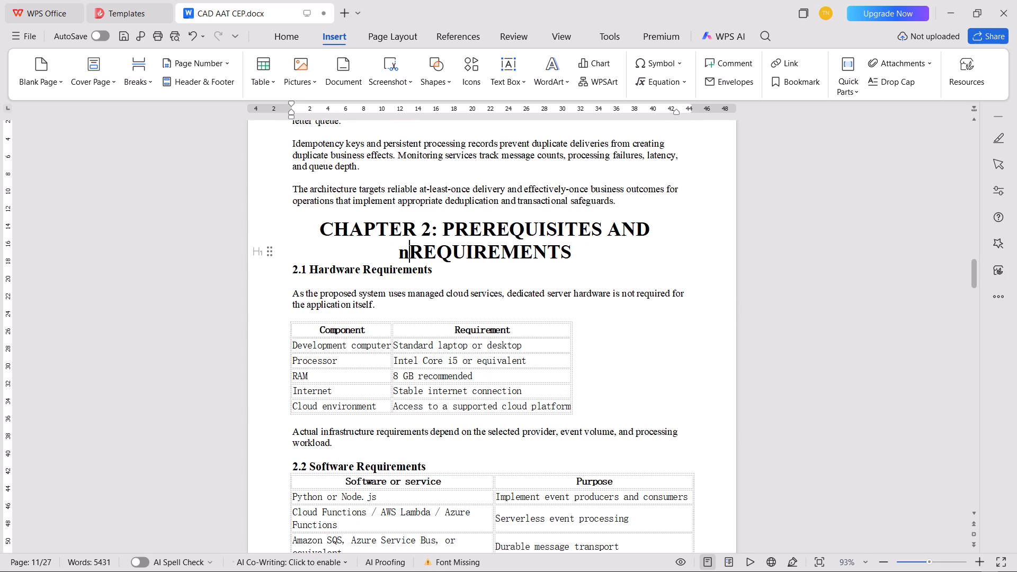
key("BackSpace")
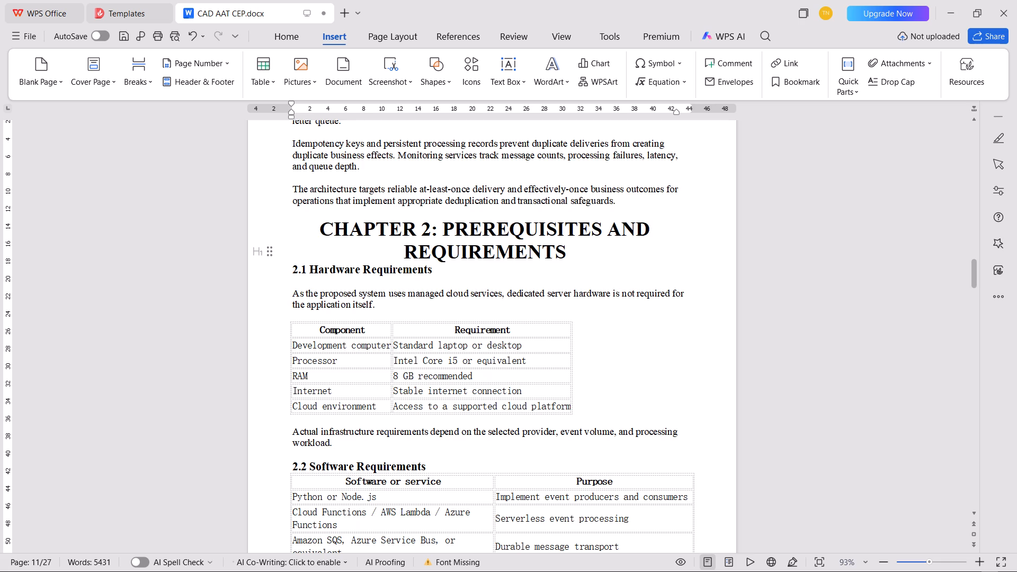
Split the Chapter 2 heading into "CHAPTER 2" and "PREREQUISITES AND REQUIREMENTS" lines without the colon, and left-align the "CHAPTER 2" line.
left_click(441, 228)
key("BackSpace")
key("BackSpace")
key("Return")
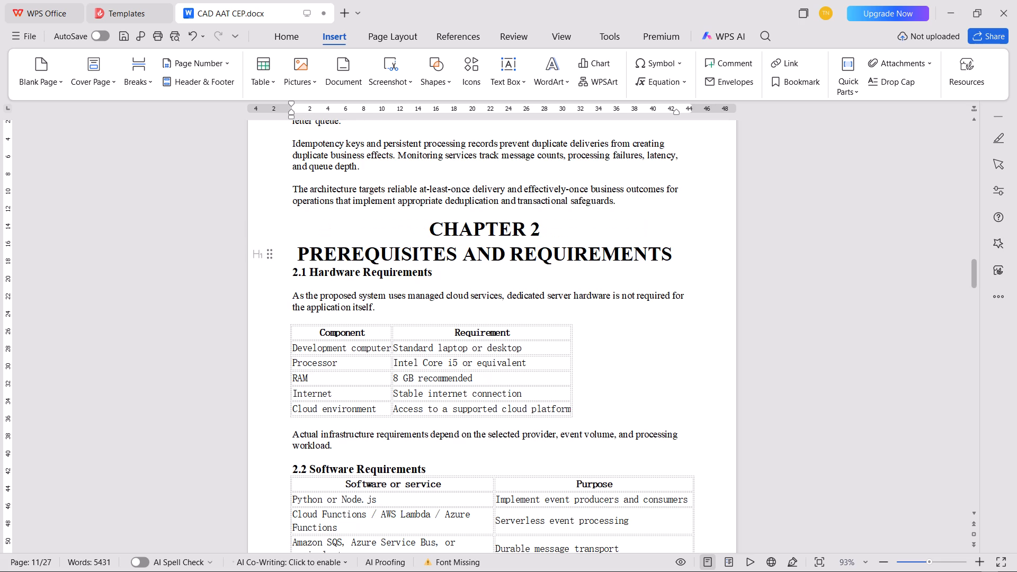
left_click(411, 231)
key("BackSpace")
key("BackSpace")
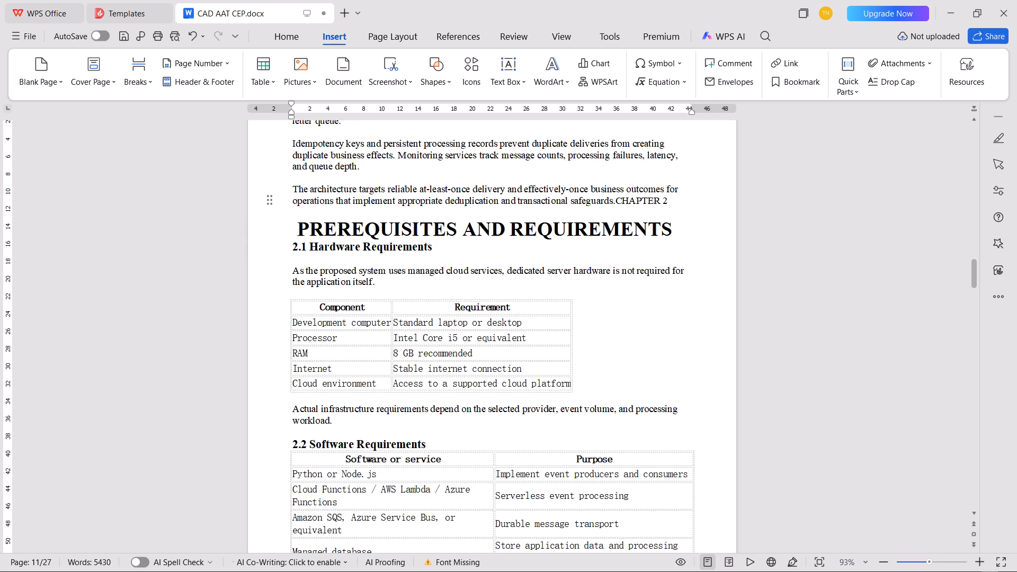
key("ctrl+z")
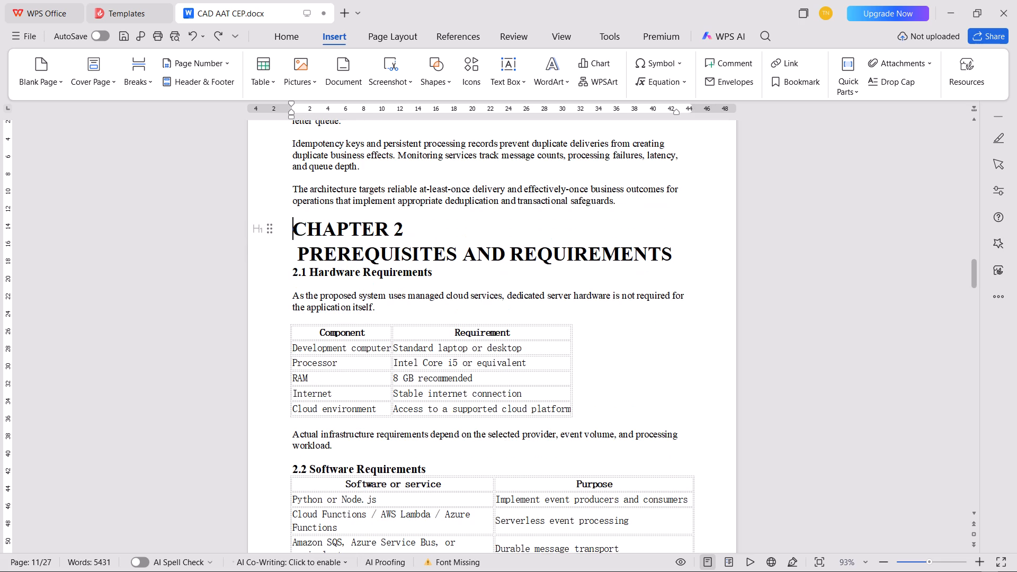
Insert a portrait blank page before the Chapter 2 heading and remove the surplus blank page so the chapter starts on its own page.
left_click(636, 199)
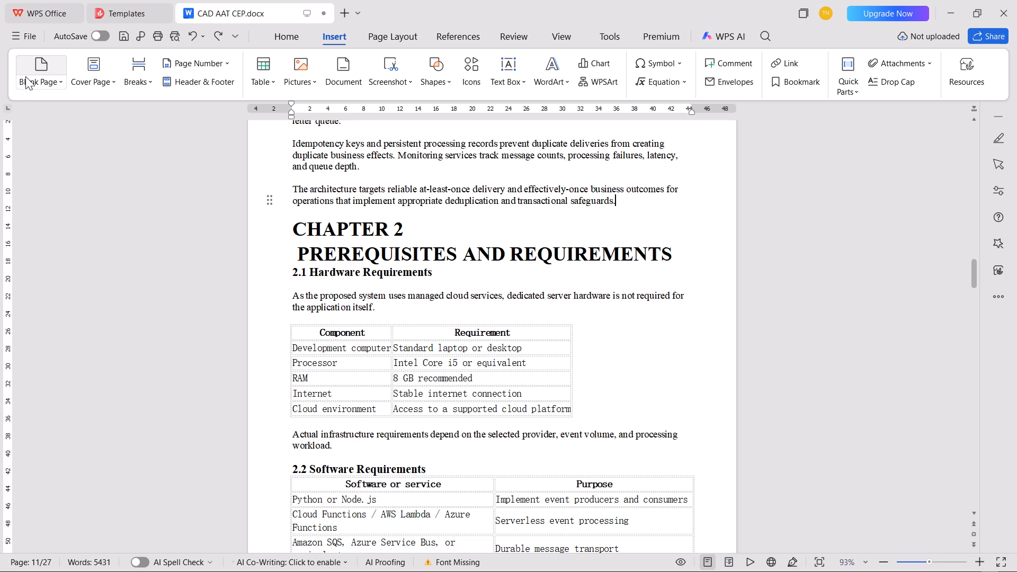
left_click(29, 84)
left_click(58, 115)
key("Right")
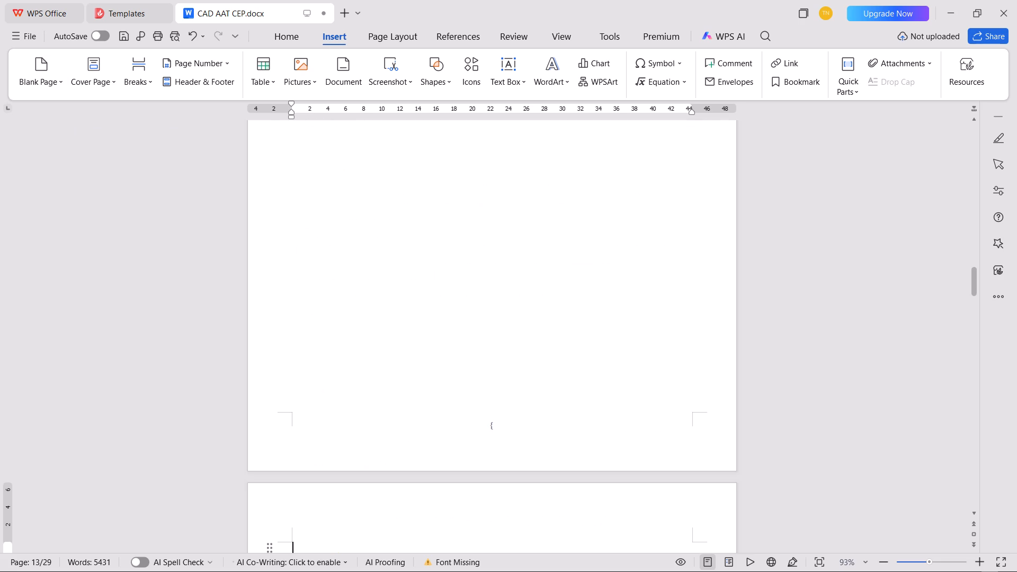
key("Down")
key("BackSpace")
key("BackSpace")
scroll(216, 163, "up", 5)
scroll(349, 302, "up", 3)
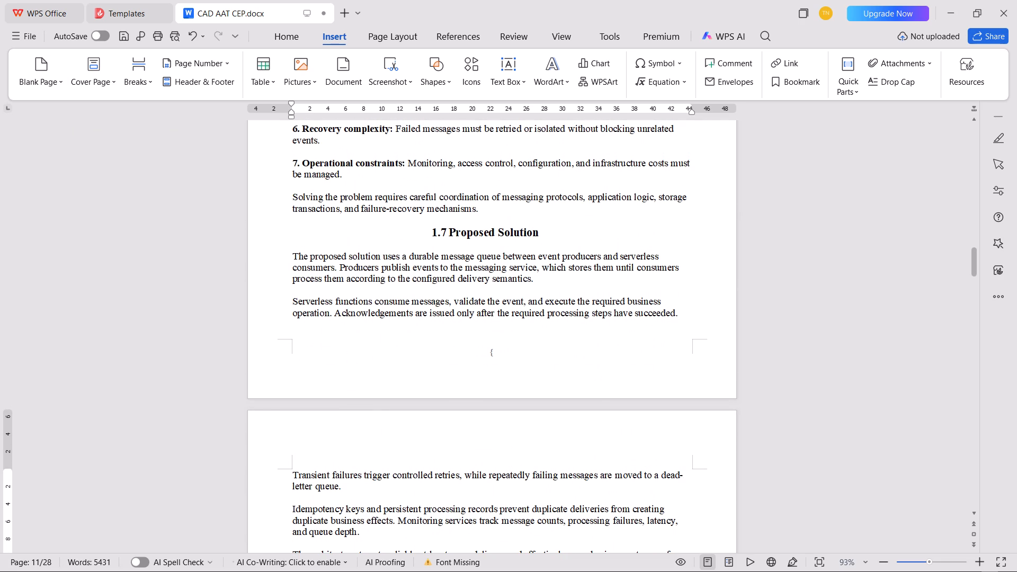
Left-align the "1.7 Proposed Solution", "1.6 Complex Engineering Problem Identification" and "1.5 Scope" headings.
left_click(403, 231)
key("BackSpace")
key("BackSpace")
scroll(400, 268, "up", 4)
scroll(353, 254, "up", 4)
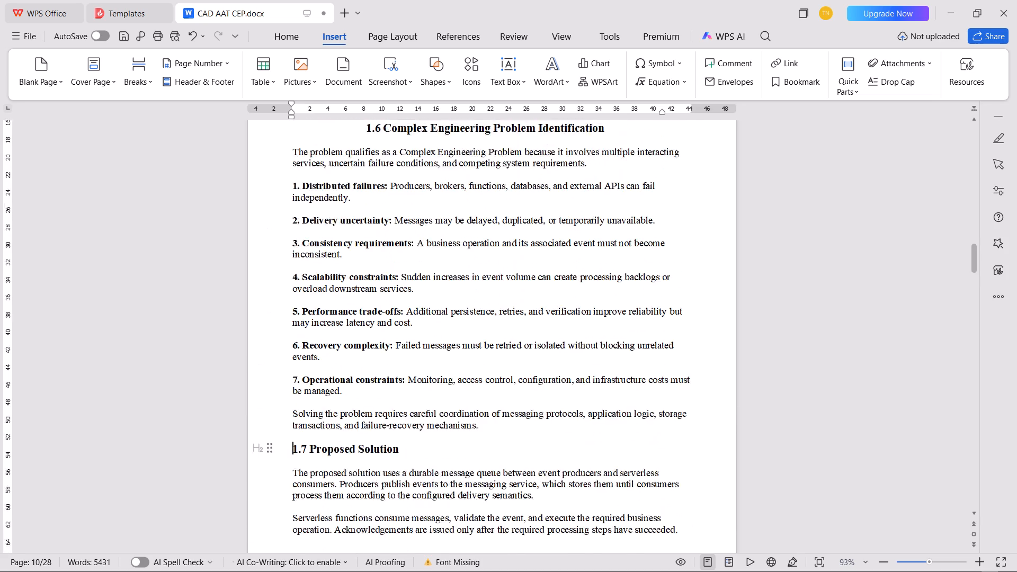
scroll(353, 254, "up", 3)
left_click(346, 301)
key("BackSpace")
key("BackSpace")
scroll(358, 269, "up", 4)
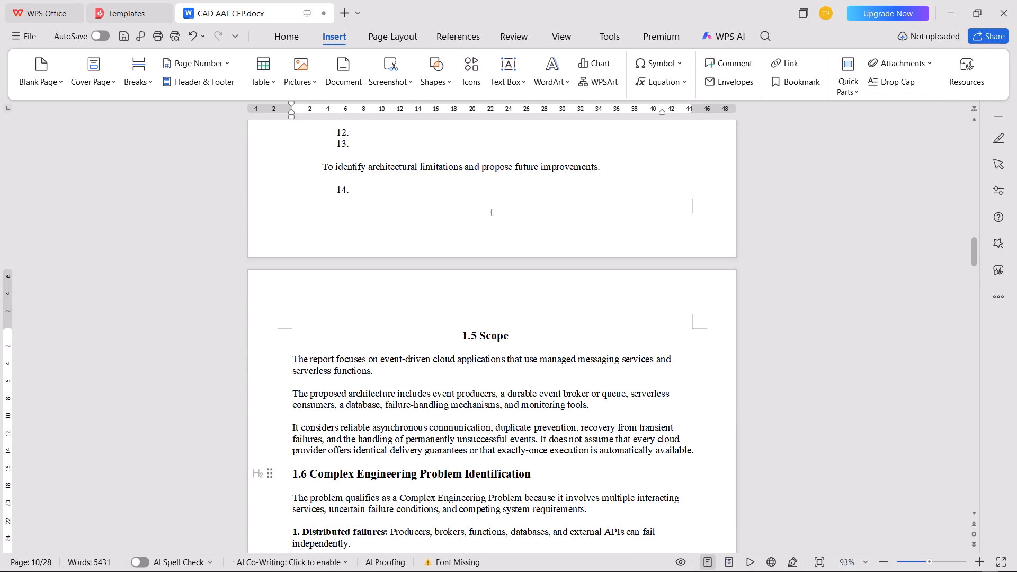
left_click(403, 321)
key("BackSpace")
key("BackSpace")
Remove the empty numbered items 12 to 14 around the last objective, "To identify architectural limitations and propose future improvements.".
left_click(374, 191)
key("BackSpace")
scroll(376, 265, "up", 1)
scroll(376, 266, "down", 1)
scroll(376, 267, "up", 4)
key("BackSpace")
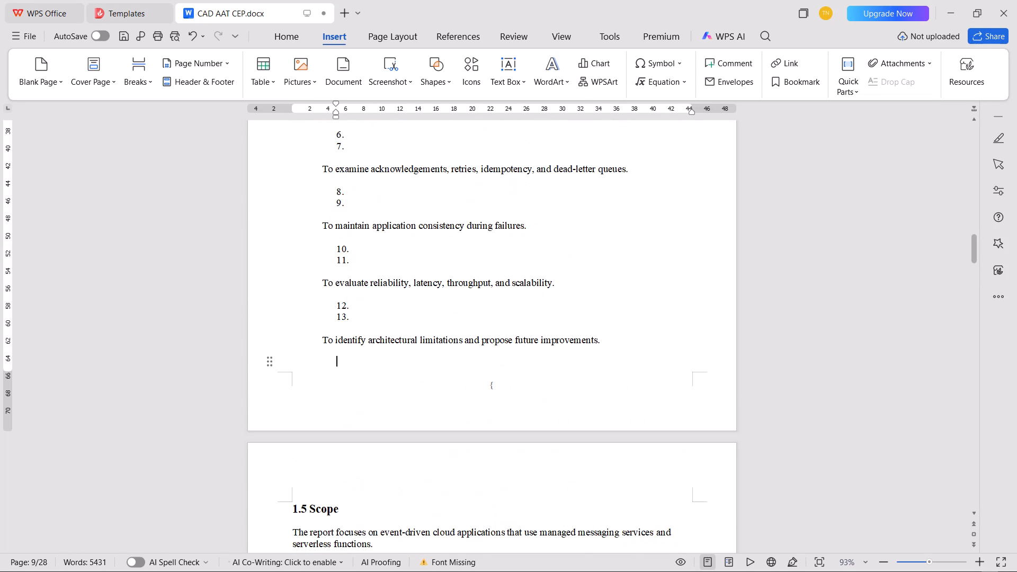
key("BackSpace")
left_click(370, 320)
key("BackSpace")
key("BackSpace")
key("BackSpace")
Remove the empty numbered items 10 and 11 and the leftover blank lines around "To evaluate reliability, latency, throughput, and scalability.".
left_click(377, 263)
key("BackSpace")
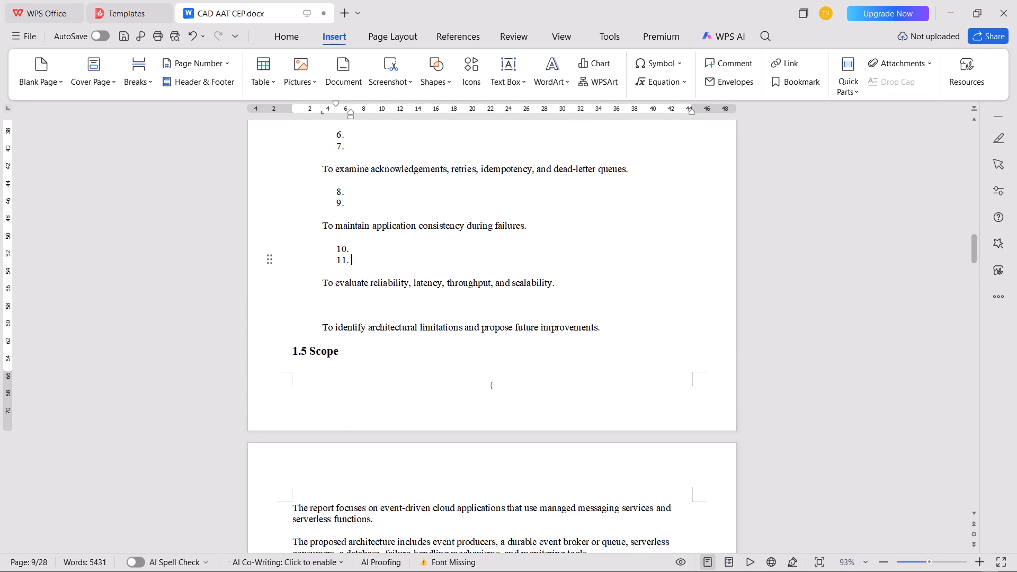
key("BackSpace")
key("BackSpace")
left_click(356, 296)
key("BackSpace")
left_click(362, 253)
key("BackSpace")
Remove the empty numbered items 6 to 9 before and after the "To examine acknowledgements" objective.
left_click(359, 202)
key("BackSpace")
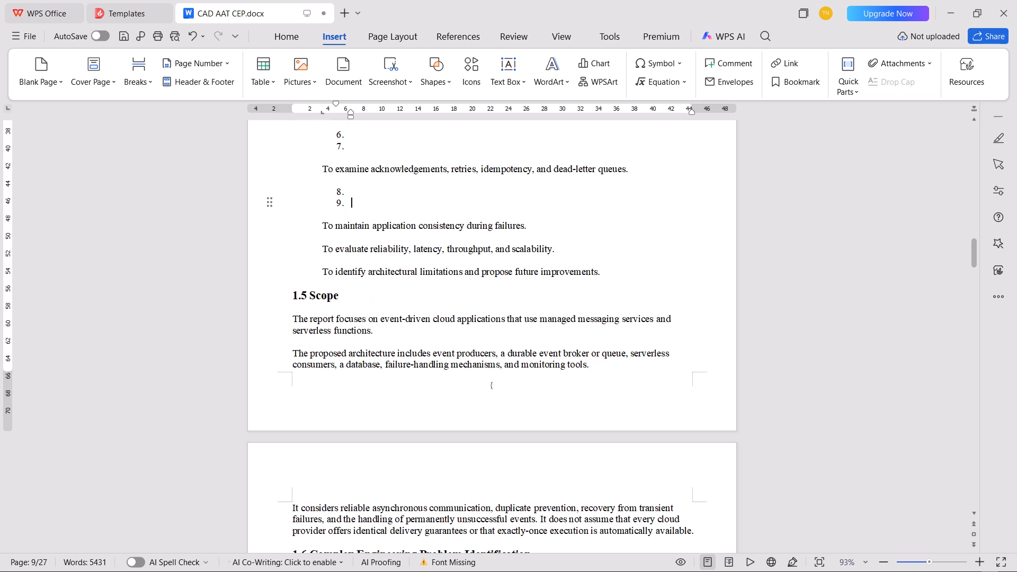
key("BackSpace")
key("BackSpace")
scroll(344, 343, "up", 4)
key("BackSpace")
left_click(355, 287)
key("BackSpace")
key("BackSpace")
key("BackSpace")
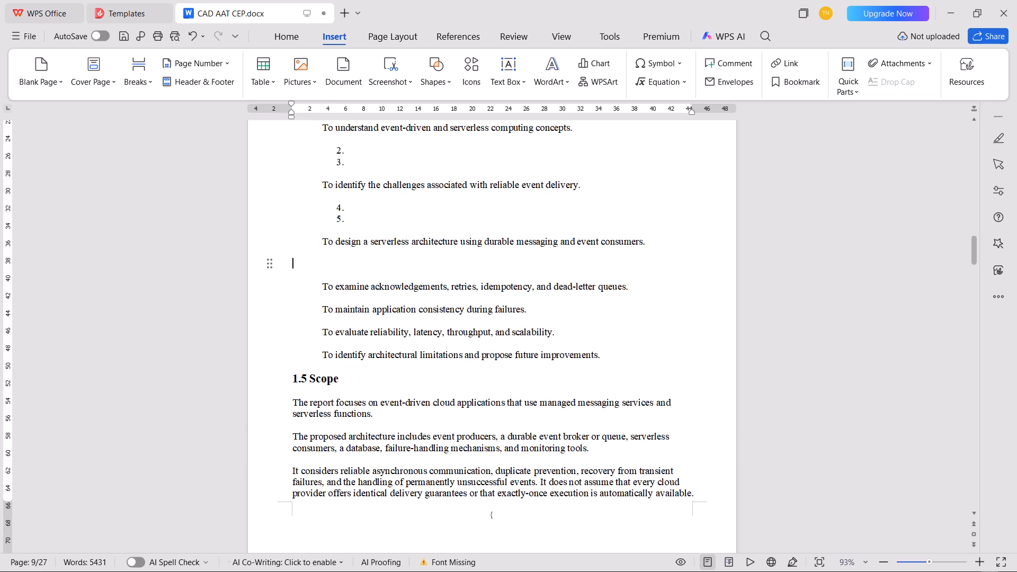
key("BackSpace")
Remove the empty numbered items 1 to 5 among the first three objectives in section 1.4.
left_click(374, 217)
key("BackSpace")
key("BackSpace")
key("BackSpace")
scroll(391, 355, "up", 4)
key("BackSpace")
left_click(380, 338)
key("BackSpace")
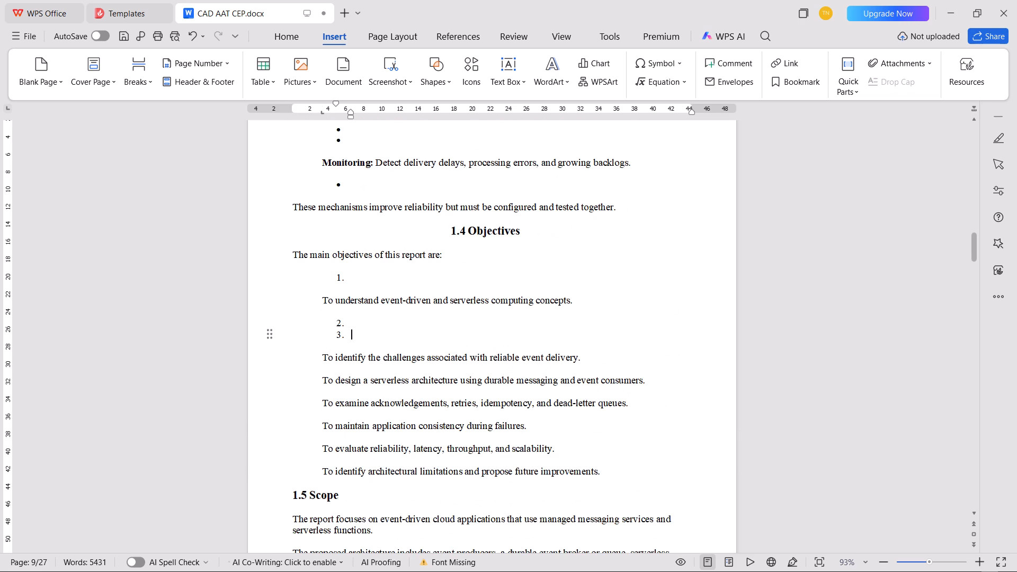
key("BackSpace")
key("BackSpace")
key("BackSpace")
left_click(379, 279)
key("BackSpace")
key("BackSpace")
key("BackSpace")
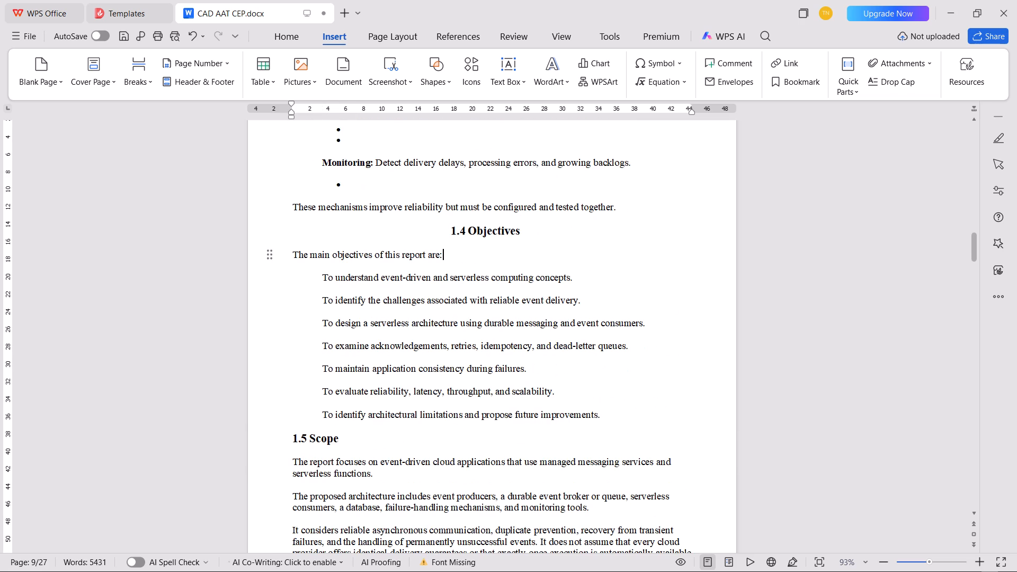
Left-align the "1.4 Objectives" heading.
left_click(411, 235)
key("BackSpace")
scroll(395, 276, "up", 3)
key("BackSpace")
Remove the empty bullets before and after the "Monitoring" item in section 1.3.
left_click(367, 320)
key("BackSpace")
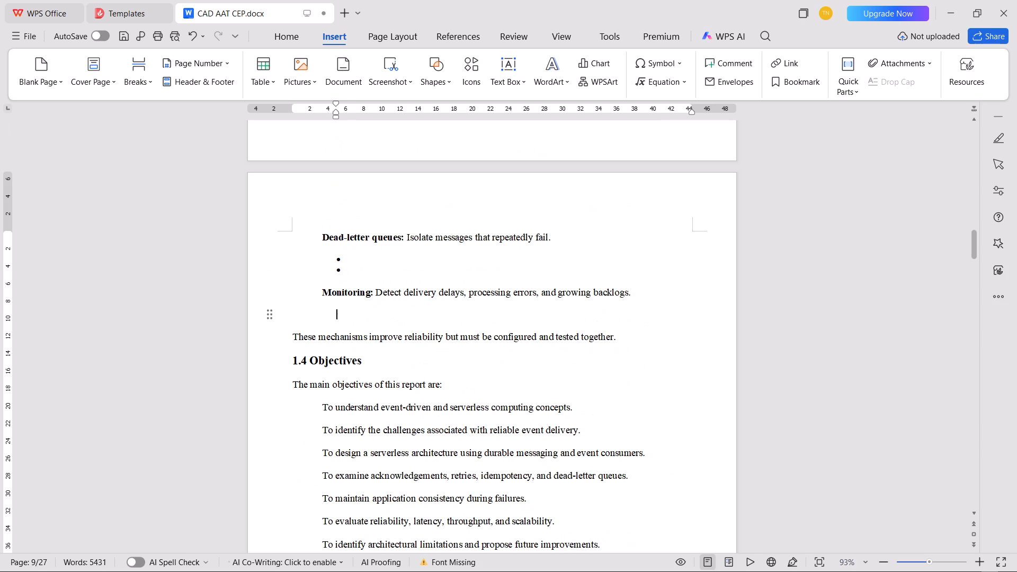
key("BackSpace")
key("BackSpace")
left_click(372, 269)
key("BackSpace")
key("BackSpace")
key("BackSpace")
scroll(363, 383, "up", 3)
key("BackSpace")
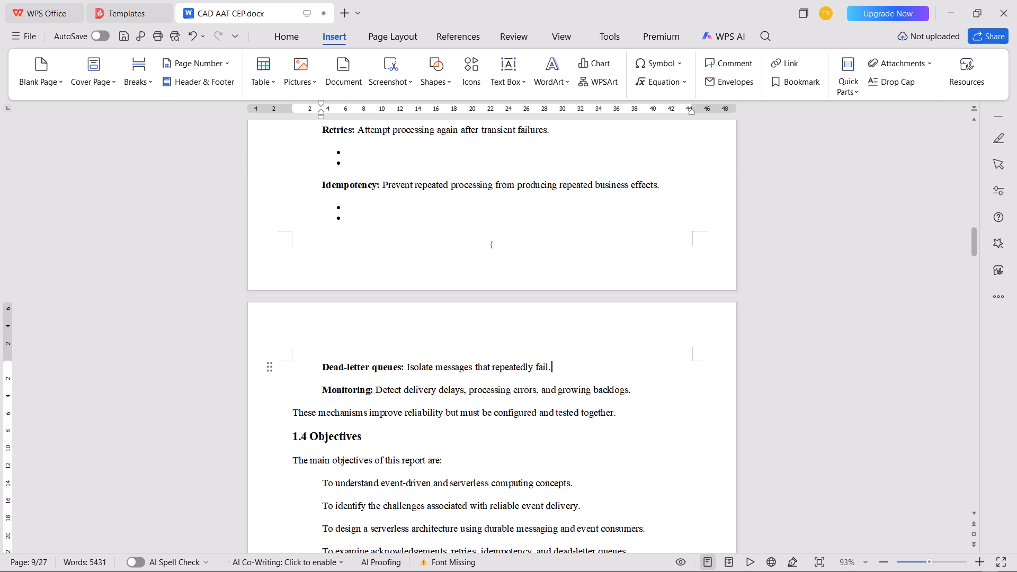
Remove the empty bullets before and after the "Idempotency" item in section 1.3.
left_click(375, 240)
key("BackSpace")
key("BackSpace")
key("BackSpace")
scroll(426, 417, "up", 4)
key("BackSpace")
left_click(403, 340)
key("BackSpace")
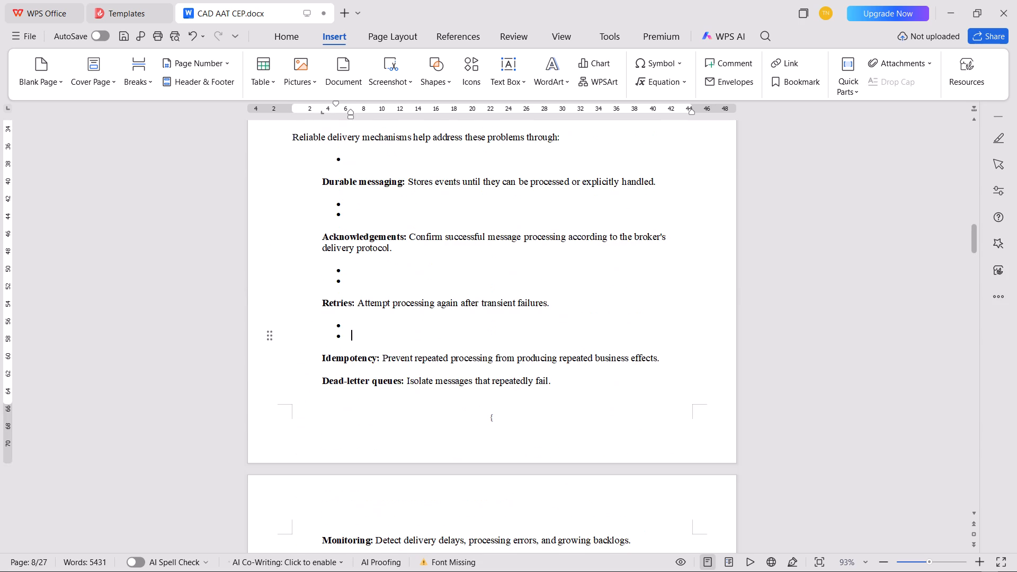
key("BackSpace")
key("BackSpace")
key("BackSpace")
Remove the remaining empty bullets around the "Acknowledgements" and "Durable messaging" items in section 1.3.
left_click(390, 277)
key("BackSpace")
key("BackSpace")
key("BackSpace")
key("BackSpace")
scroll(418, 424, "up", 2)
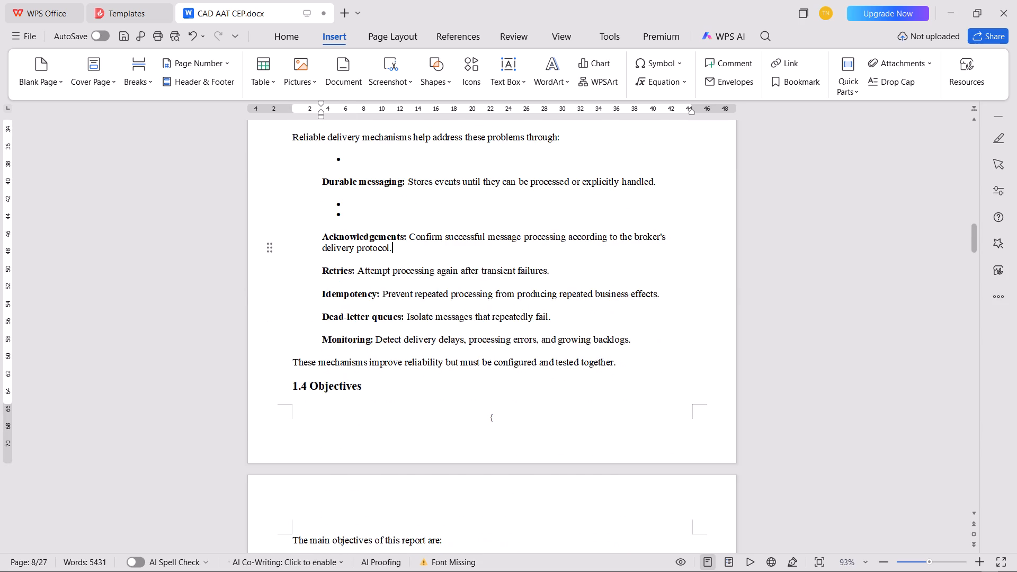
scroll(418, 424, "up", 1)
left_click(373, 342)
key("BackSpace")
key("BackSpace")
key("BackSpace")
key("BackSpace")
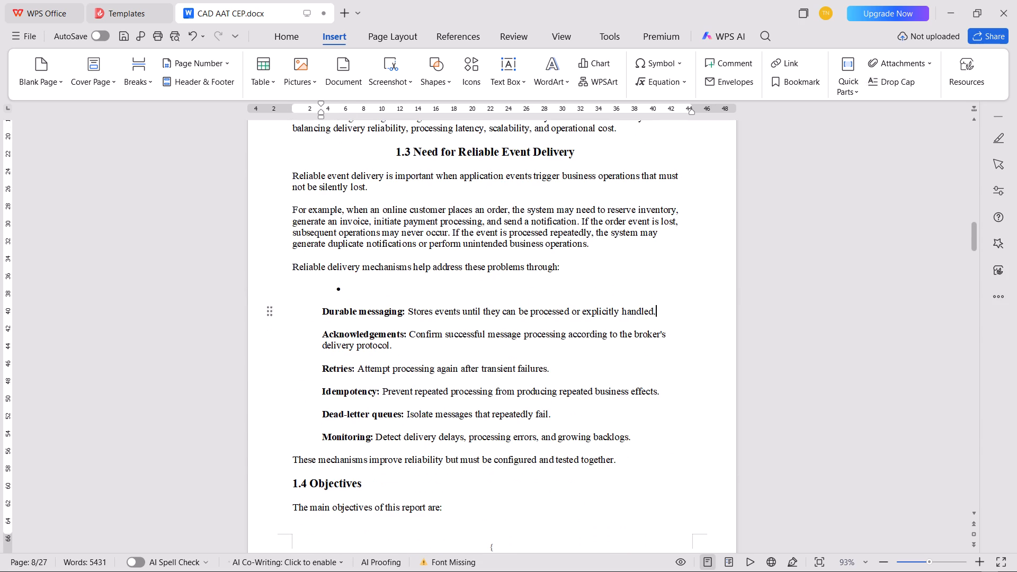
left_click(361, 289)
key("BackSpace")
key("BackSpace")
key("BackSpace")
Left-align the "1.3 Need for Reliable Event Delivery" and "1.2 Problem Statement" headings.
scroll(390, 412, "up", 4)
left_click(388, 320)
key("BackSpace")
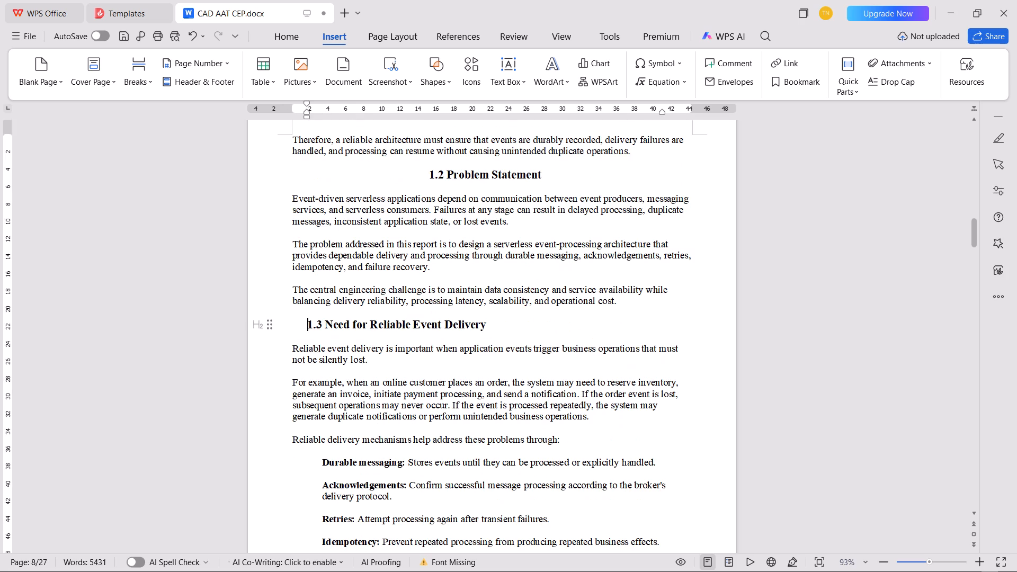
scroll(389, 367, "up", 5)
key("BackSpace")
left_click(406, 385)
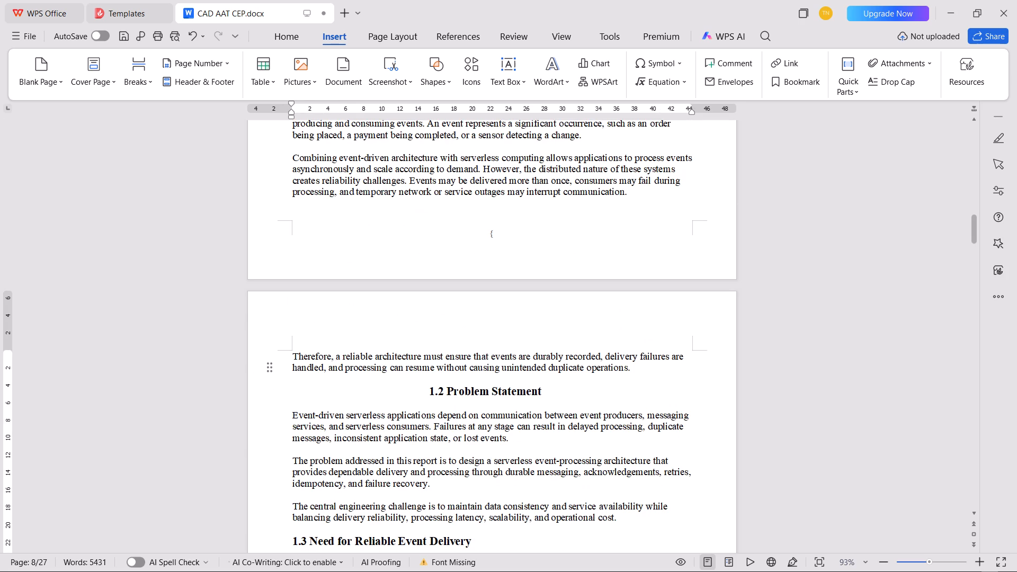
left_click(415, 387)
key("BackSpace")
key("BackSpace")
Left-align the Chapter 1 heading and split it into "CHAPTER 1" and "INTRODUCTION" lines without the colon.
scroll(429, 383, "up", 5)
scroll(411, 316, "up", 2)
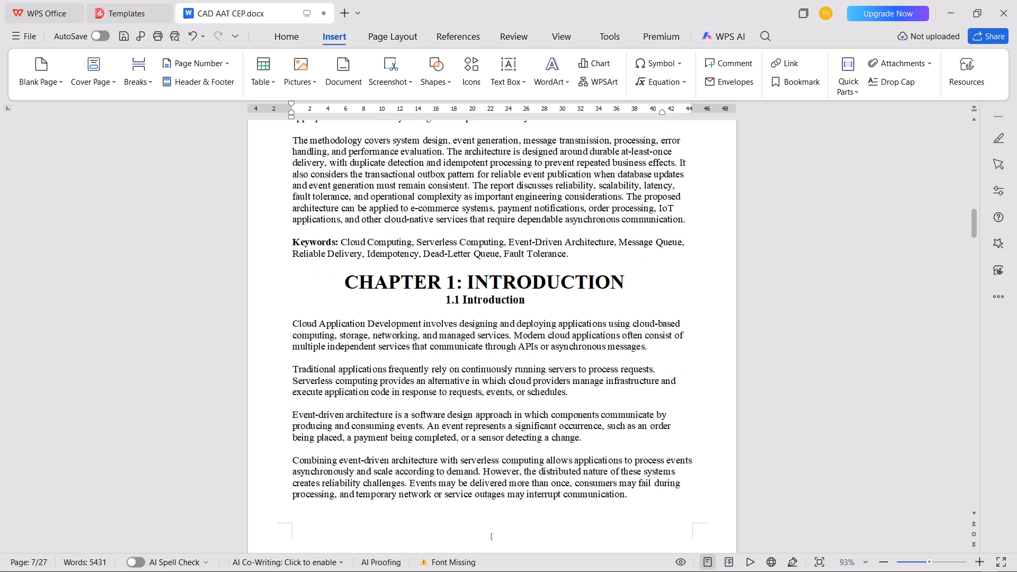
left_click(346, 293)
key("BackSpace")
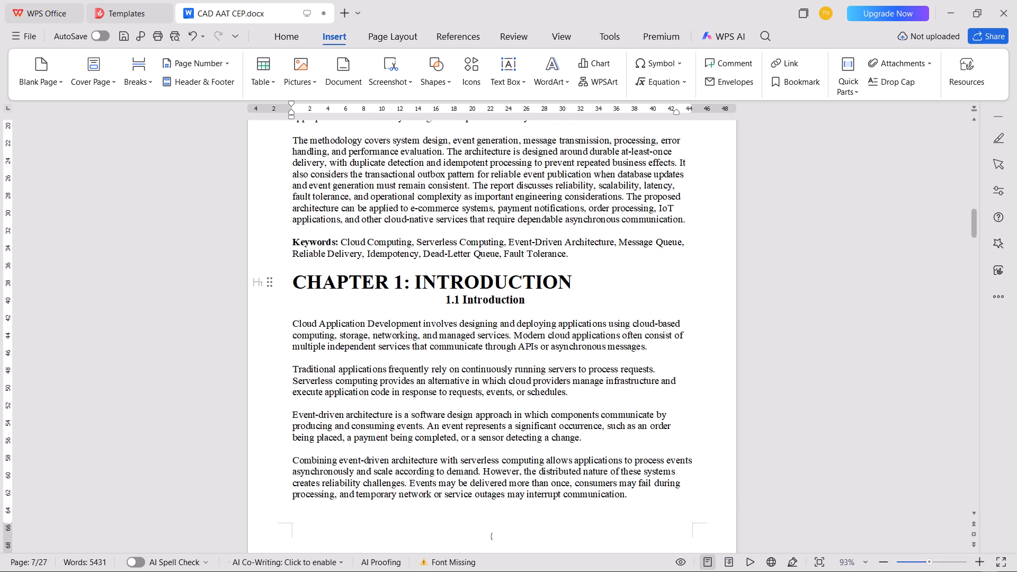
left_click(412, 289)
key("Right")
key("BackSpace")
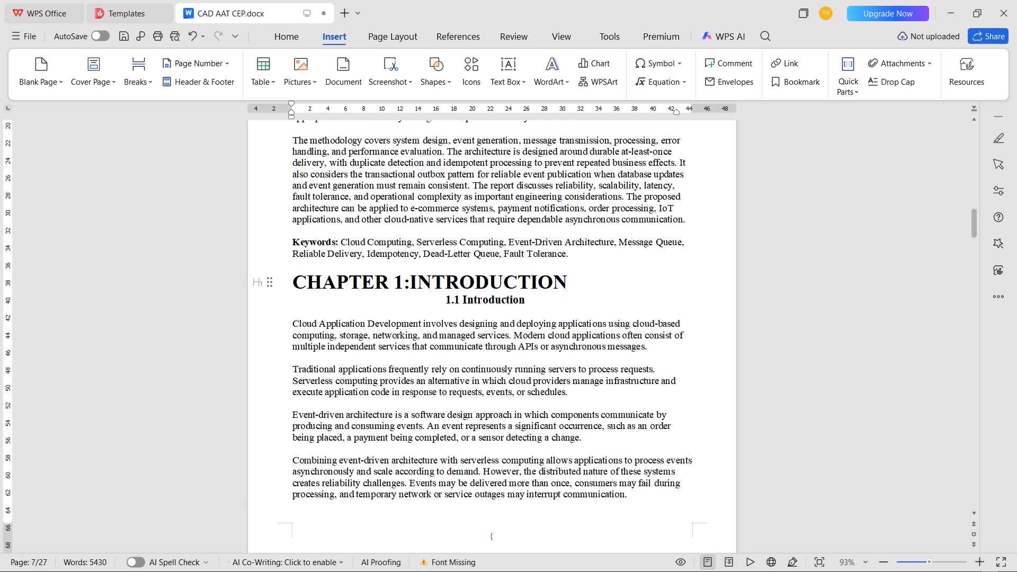
key("BackSpace")
key("Return")
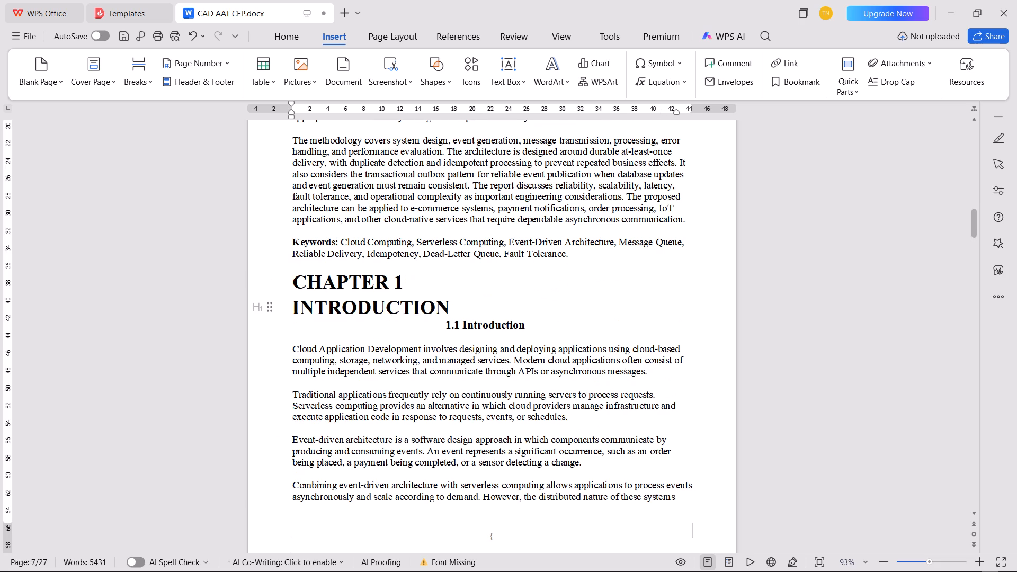
Insert a portrait blank page before the Chapter 1 heading and remove the surplus blank space so the chapter starts on its own page.
left_click(621, 257)
left_click(32, 85)
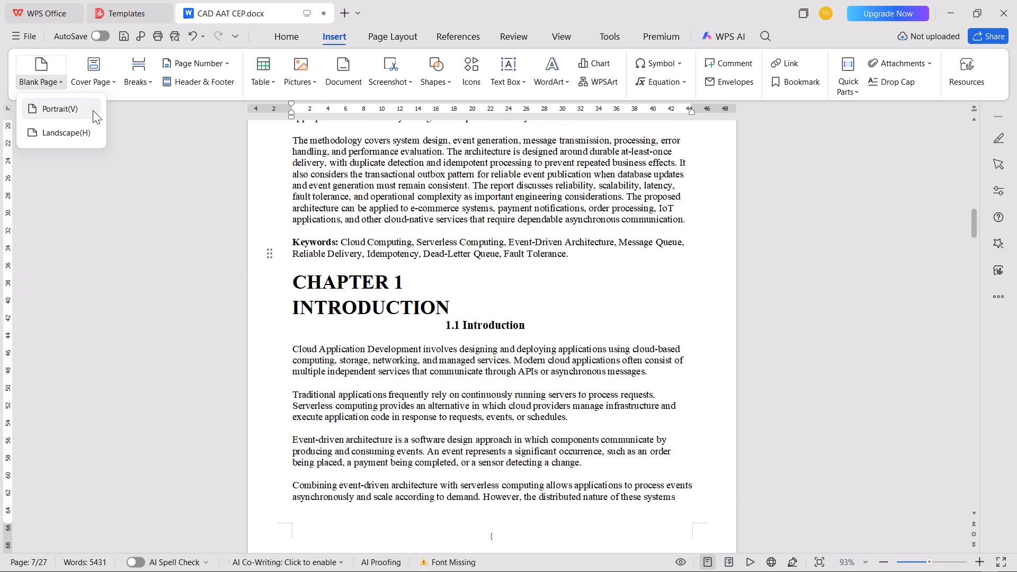
left_click(92, 106)
key("Right")
scroll(320, 210, "down", 4)
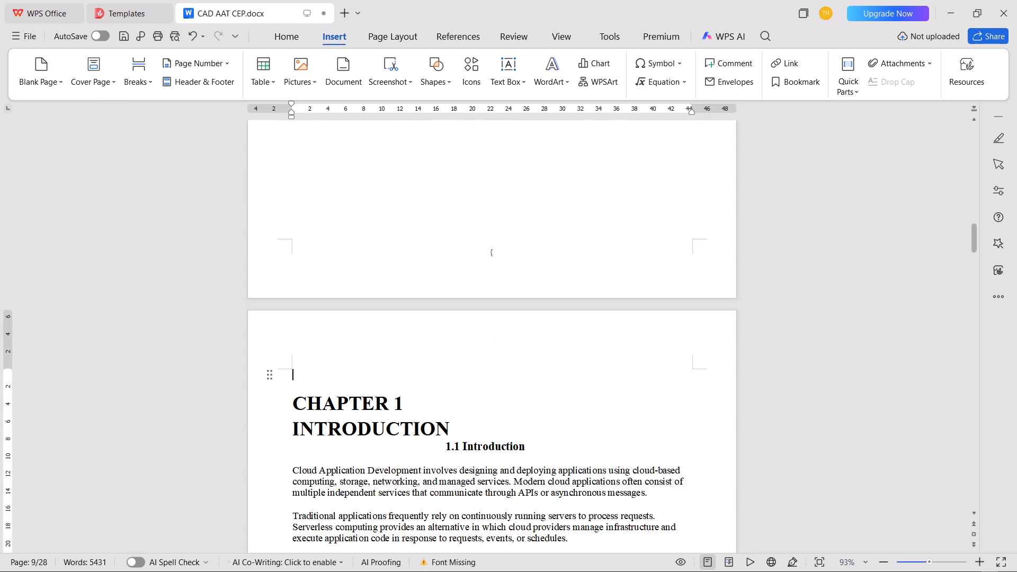
key("Right")
key("BackSpace")
scroll(330, 285, "down", 1)
scroll(333, 295, "up", 4)
scroll(336, 296, "down", 1)
scroll(336, 296, "up", 4)
key("BackSpace")
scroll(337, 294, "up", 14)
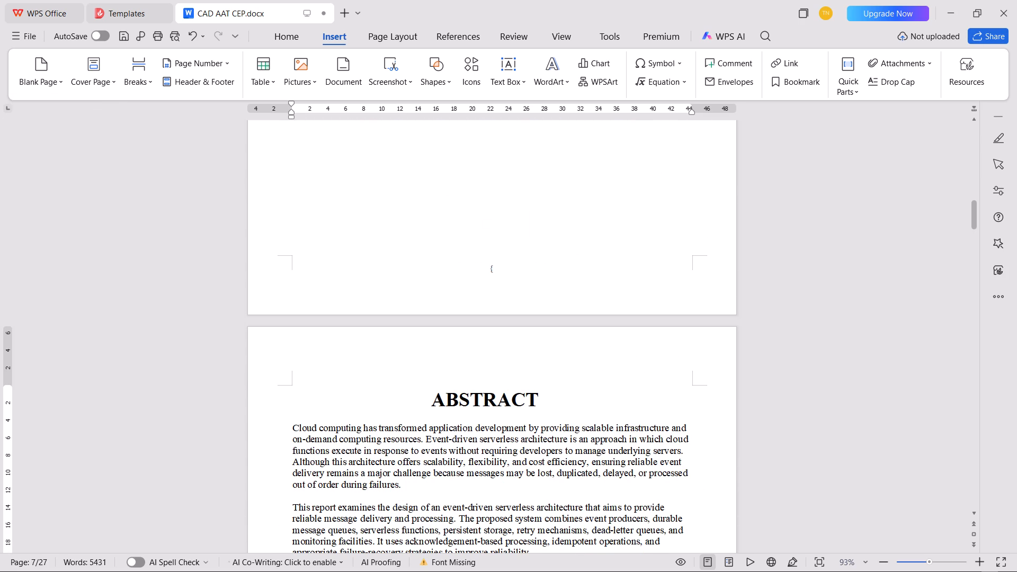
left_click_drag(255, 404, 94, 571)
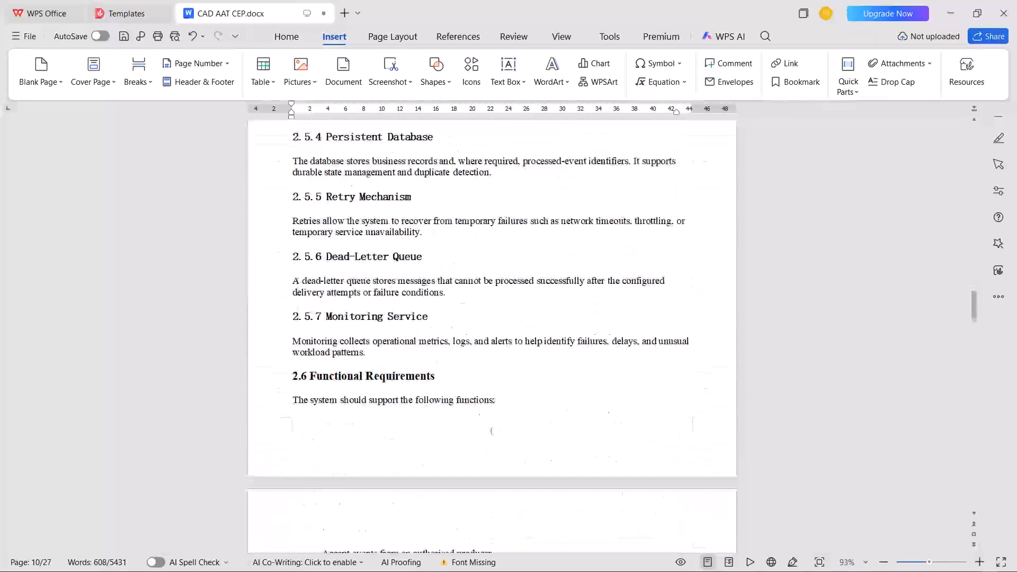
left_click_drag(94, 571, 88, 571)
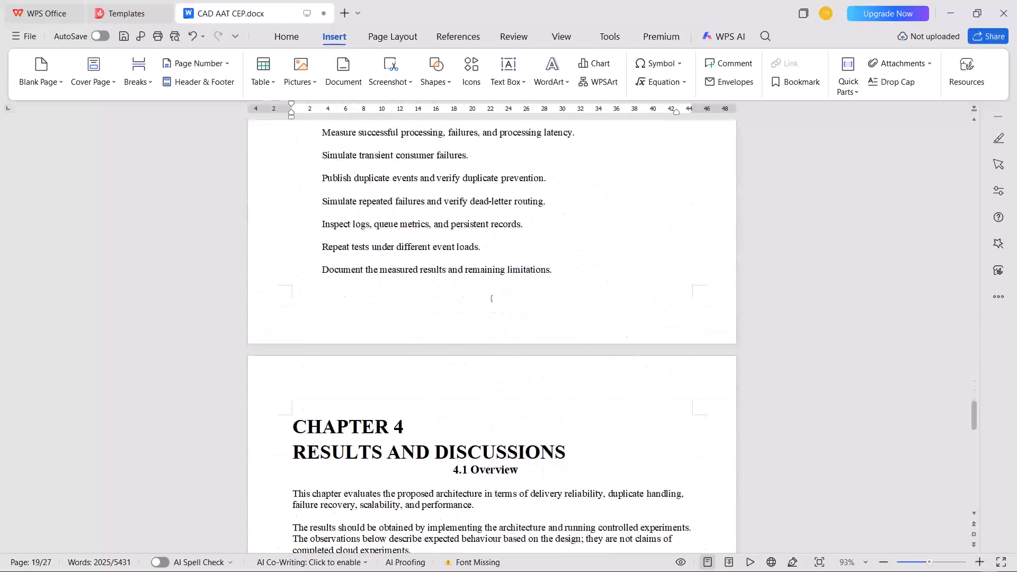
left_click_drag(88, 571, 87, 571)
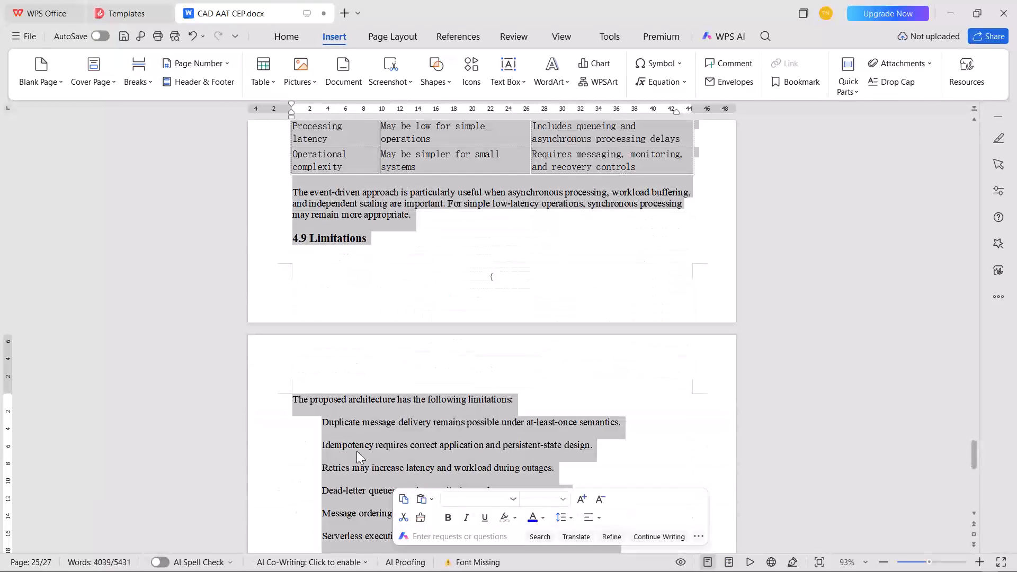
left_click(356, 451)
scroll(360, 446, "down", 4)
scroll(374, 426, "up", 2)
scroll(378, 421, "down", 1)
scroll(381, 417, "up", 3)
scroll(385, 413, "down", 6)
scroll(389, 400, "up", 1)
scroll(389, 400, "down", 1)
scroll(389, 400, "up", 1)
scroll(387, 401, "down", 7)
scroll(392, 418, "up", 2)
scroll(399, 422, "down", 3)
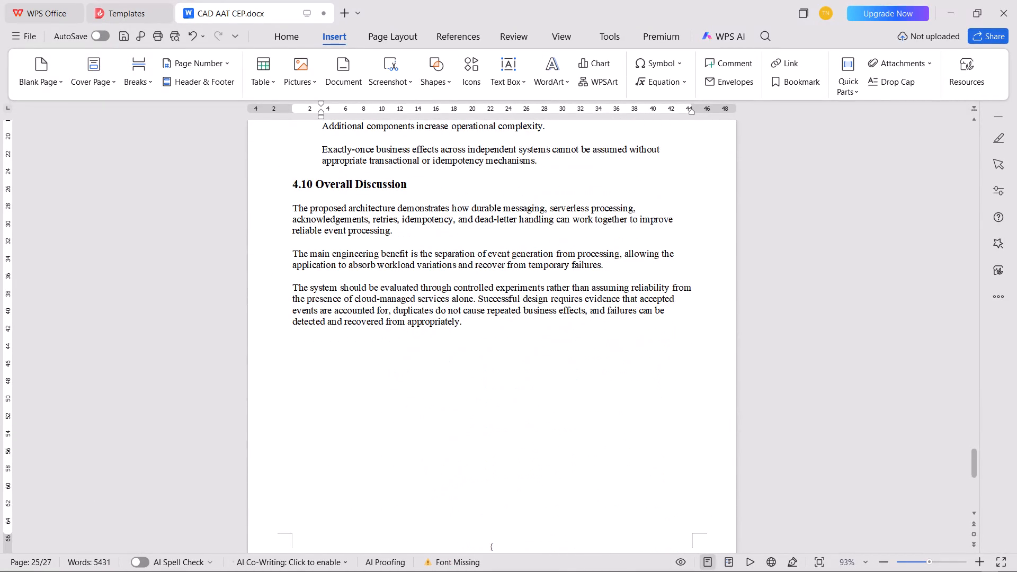
Format the eight limitations in section 4.9 as a lettered list running from a. to h.
left_click(969, 468)
scroll(268, 454, "up", 7)
left_click_drag(562, 377, 224, 332)
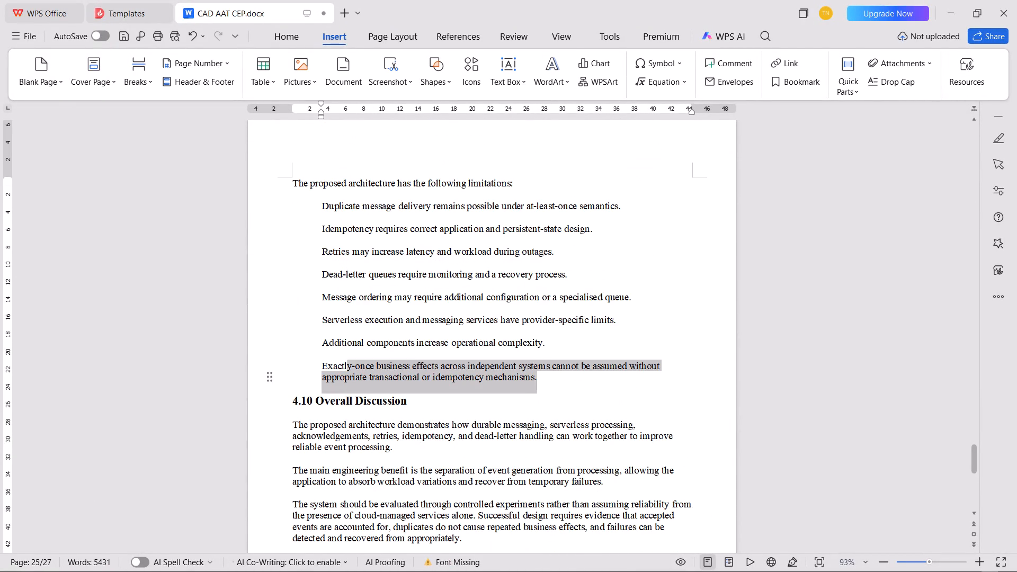
left_click_drag(224, 332, 148, 204)
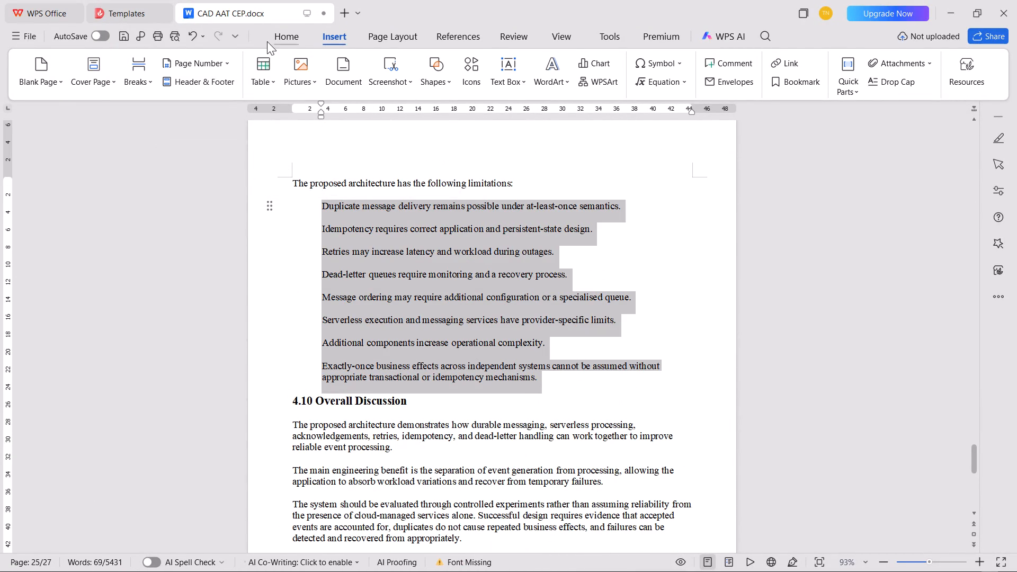
left_click(267, 41)
left_click(379, 63)
left_click(472, 158)
key("Tab")
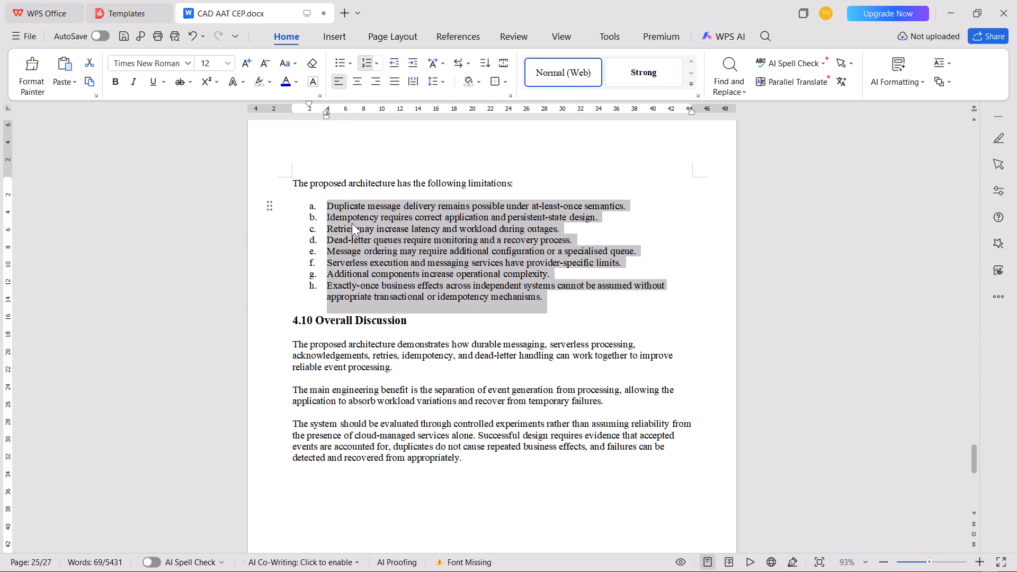
Make the list letters of the section 4.9 limitations bold.
left_click(309, 207)
left_click(313, 208)
key("ctrl+b")
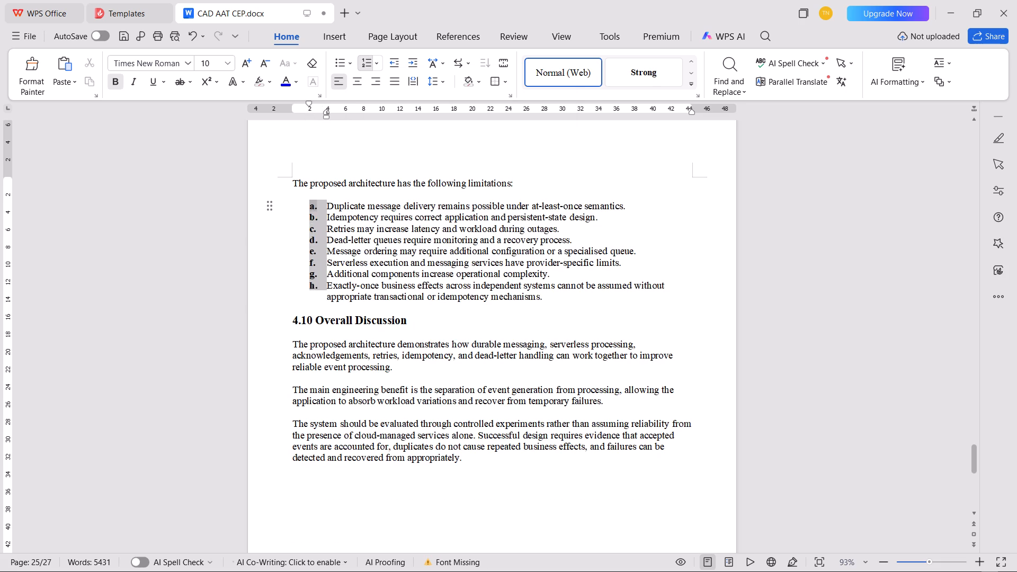
Remove the centring and indent from the 5.1 Conclusion heading so it sits flush left under the Chapter 5 title.
left_click(360, 269)
scroll(360, 269, "up", 10)
scroll(362, 277, "down", 7)
scroll(407, 342, "down", 8)
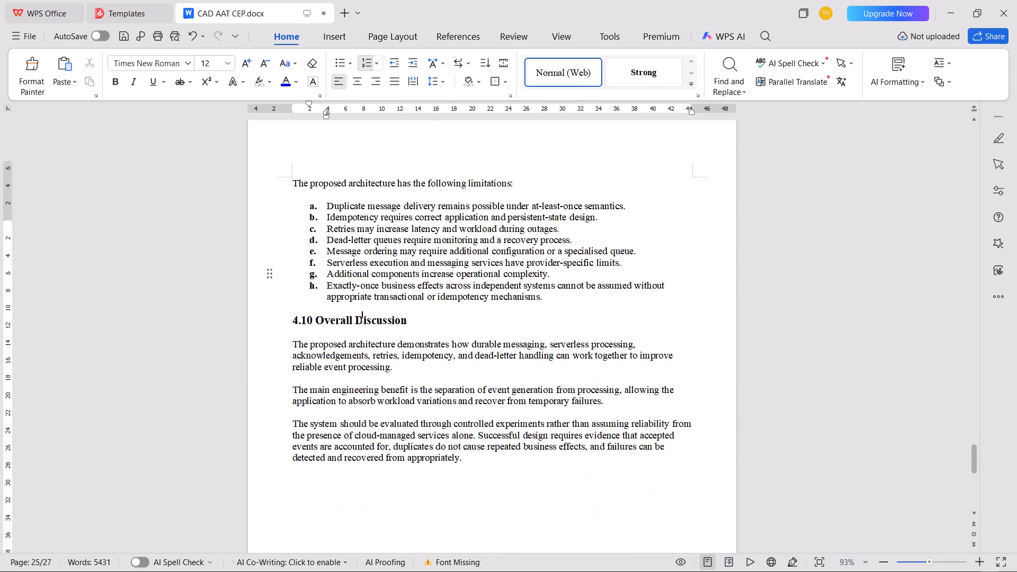
scroll(408, 347, "down", 20)
scroll(408, 347, "down", 7)
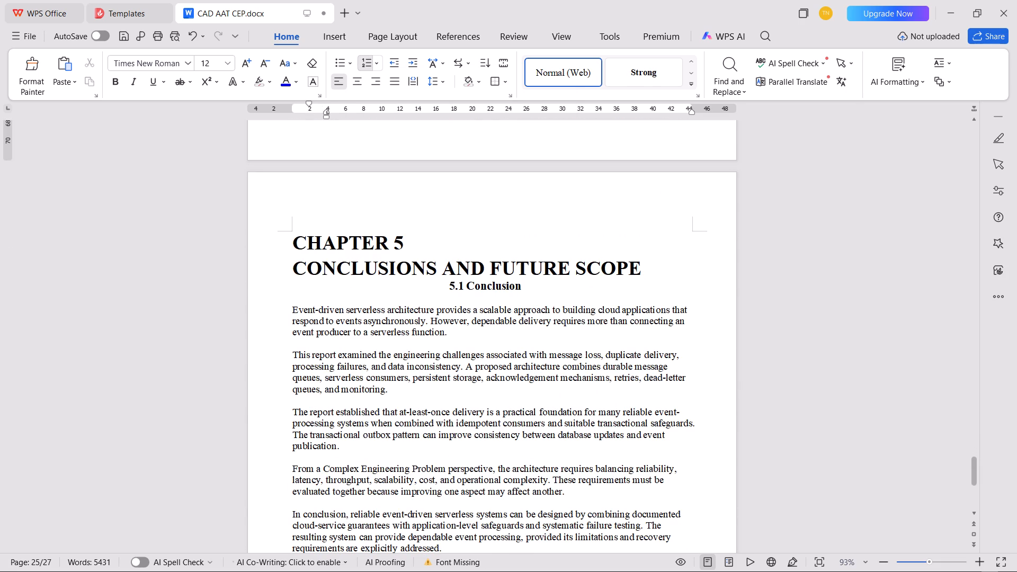
left_click(449, 288)
key("BackSpace")
key("BackSpace")
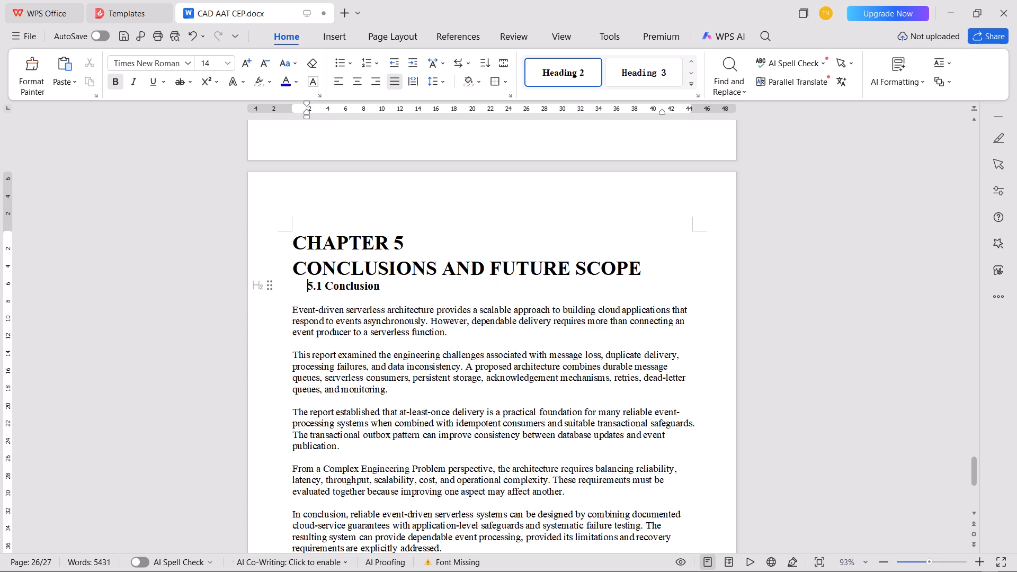
Add a space and a colon at the end of the 5.1 Conclusion heading.
key("Right")
key("ctrl+Right")
key("ctrl+Right")
key("ctrl+Right")
key("ctrl+Right")
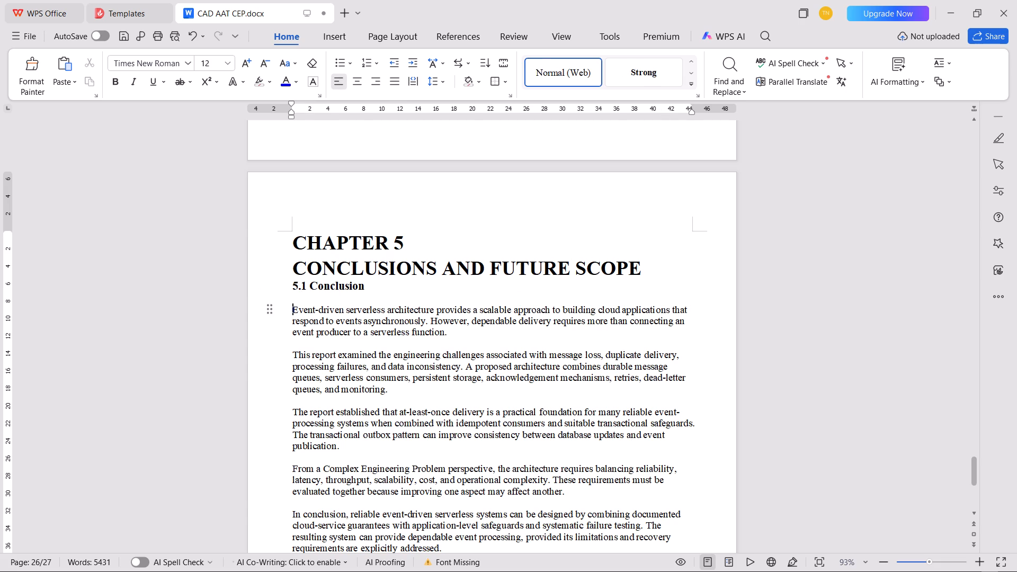
key("Left")
key("space")
type(":")
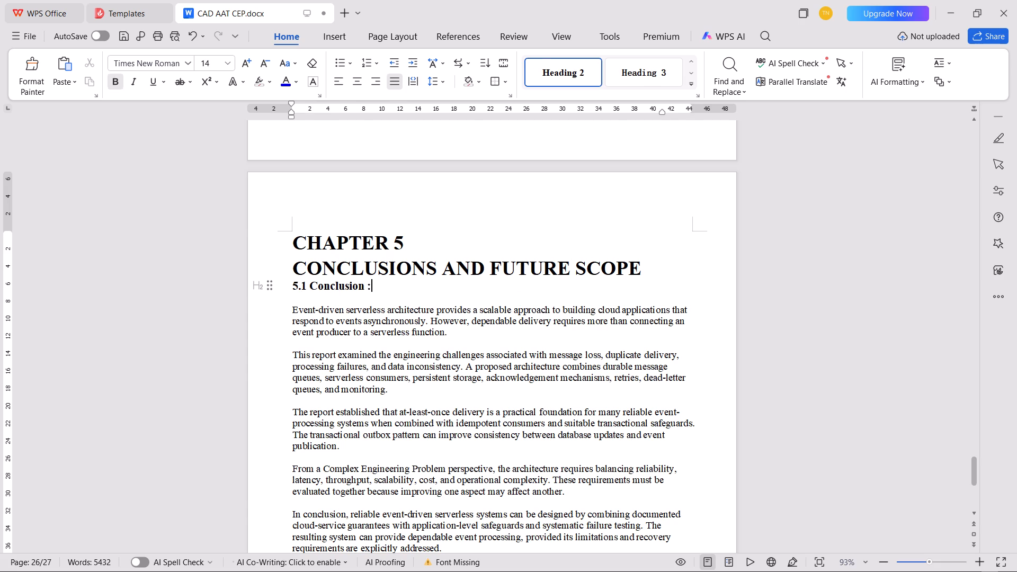
key("space")
Add a space and a colon at the end of the 5.2 Future Scope heading.
scroll(440, 291, "down", 7)
left_click(420, 411)
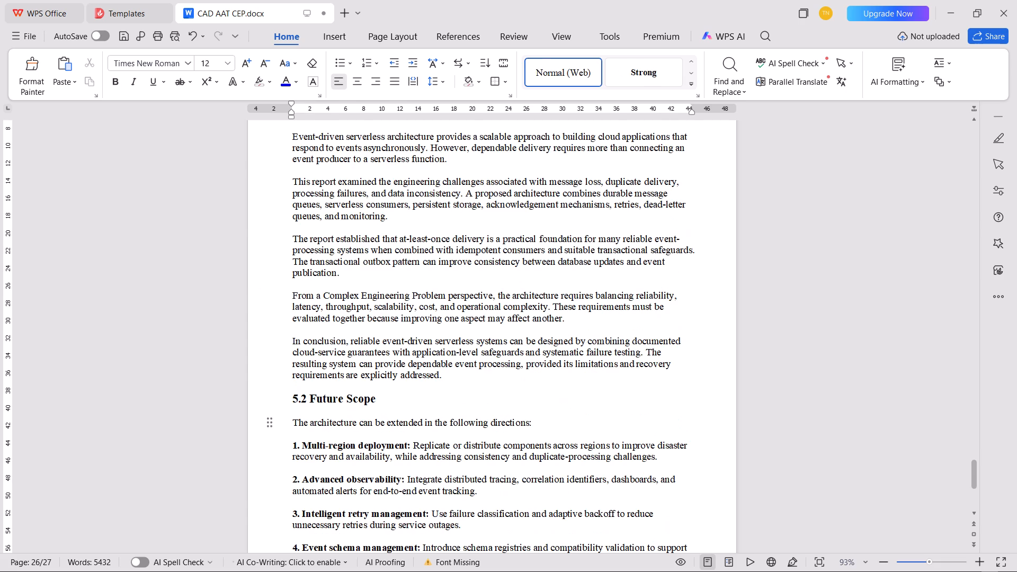
key("Up")
key("space")
type(":")
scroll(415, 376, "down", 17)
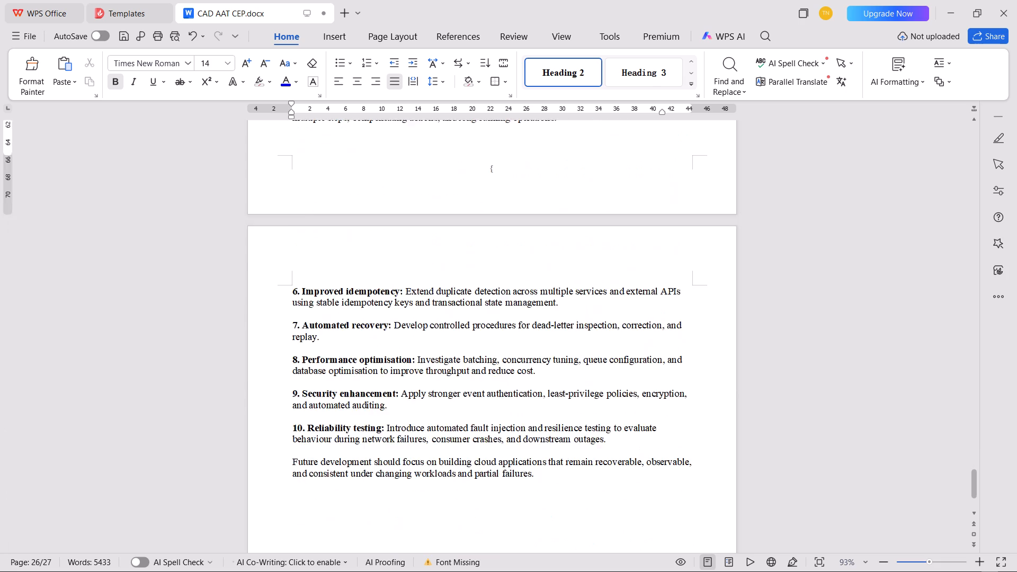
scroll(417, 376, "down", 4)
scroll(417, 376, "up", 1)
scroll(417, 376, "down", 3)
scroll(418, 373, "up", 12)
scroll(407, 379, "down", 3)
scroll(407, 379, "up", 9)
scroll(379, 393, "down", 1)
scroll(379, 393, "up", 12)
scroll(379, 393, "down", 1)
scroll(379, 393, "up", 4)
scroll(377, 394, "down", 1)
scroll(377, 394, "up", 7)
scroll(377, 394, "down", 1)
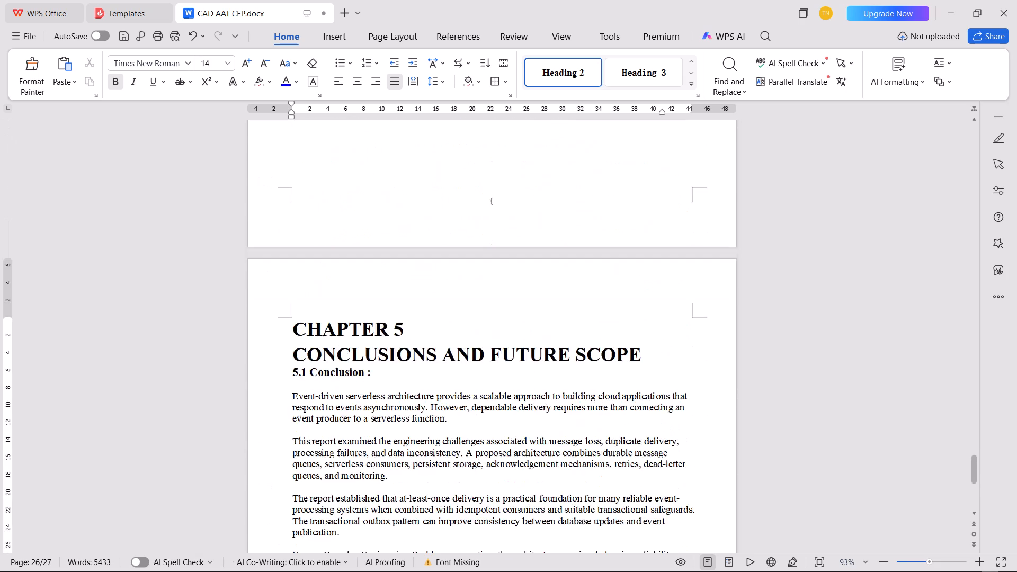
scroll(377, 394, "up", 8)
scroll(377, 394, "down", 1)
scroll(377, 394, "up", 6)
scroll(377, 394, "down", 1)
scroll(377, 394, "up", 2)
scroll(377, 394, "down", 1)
Append a space and colon to the 4.10 Overall Discussion and 4.9 Limitations headings.
scroll(377, 394, "up", 12)
scroll(410, 434, "down", 4)
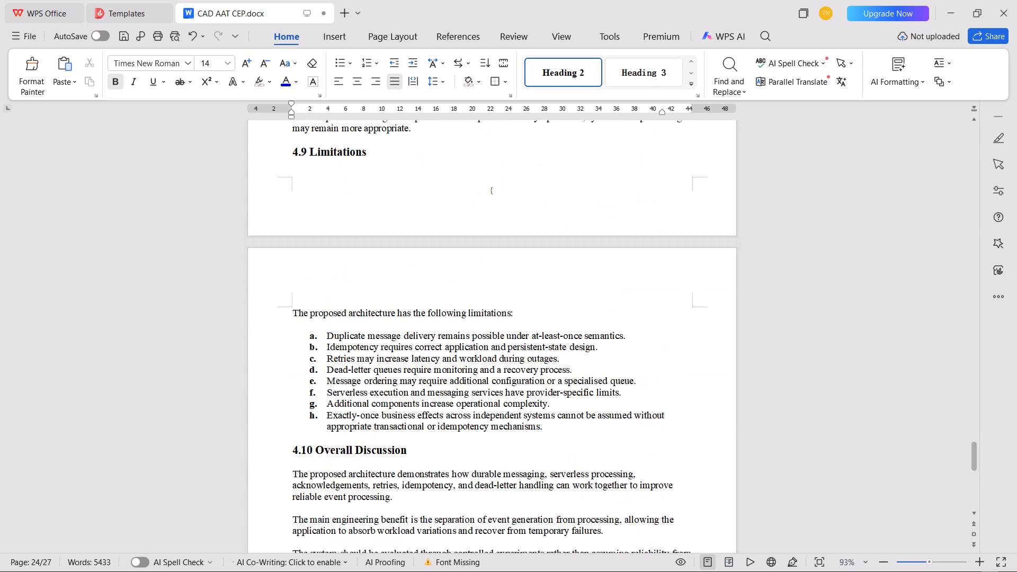
left_click(427, 452)
key("space")
type(":")
scroll(428, 452, "up", 3)
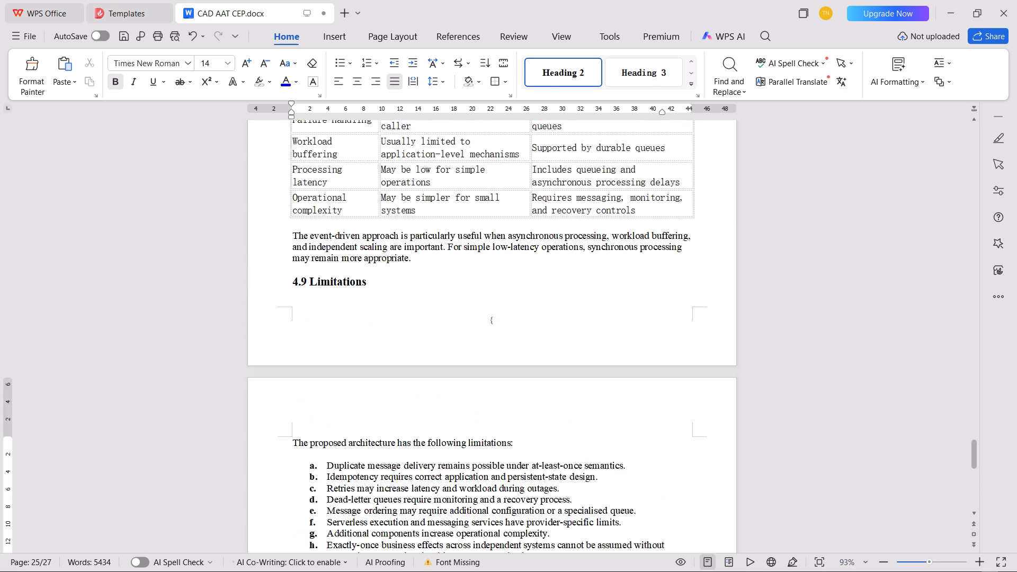
scroll(428, 452, "up", 2)
left_click(385, 328)
key("space")
type(":")
Append a space and colon to the 4.8 Comparison with Direct Synchronous Processing and 4.7 Reliability Analysis headings.
scroll(385, 328, "up", 5)
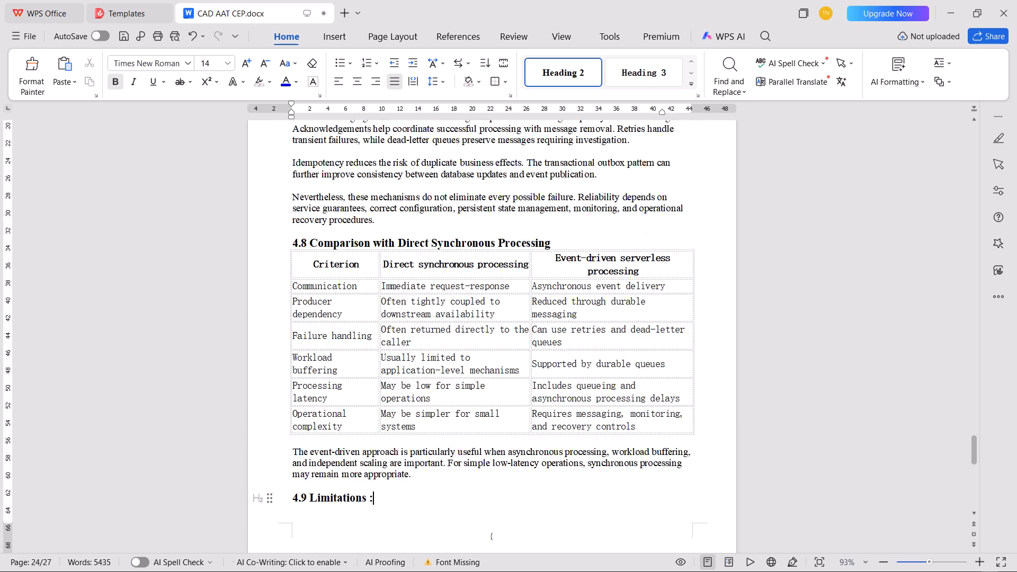
scroll(385, 328, "up", 2)
left_click(569, 283)
key("space")
type(":")
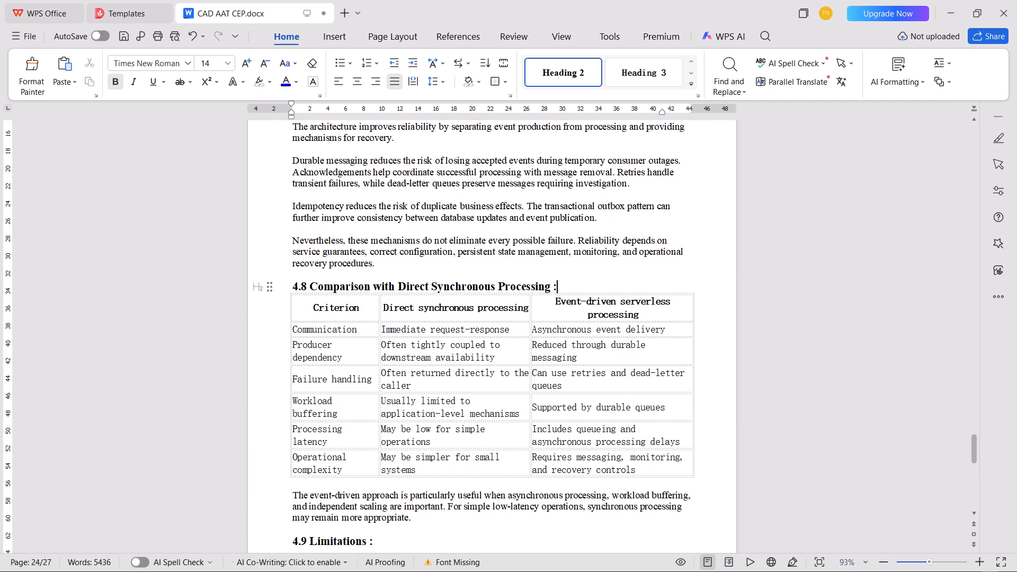
scroll(569, 282, "up", 7)
left_click(442, 323)
key("space")
type(":")
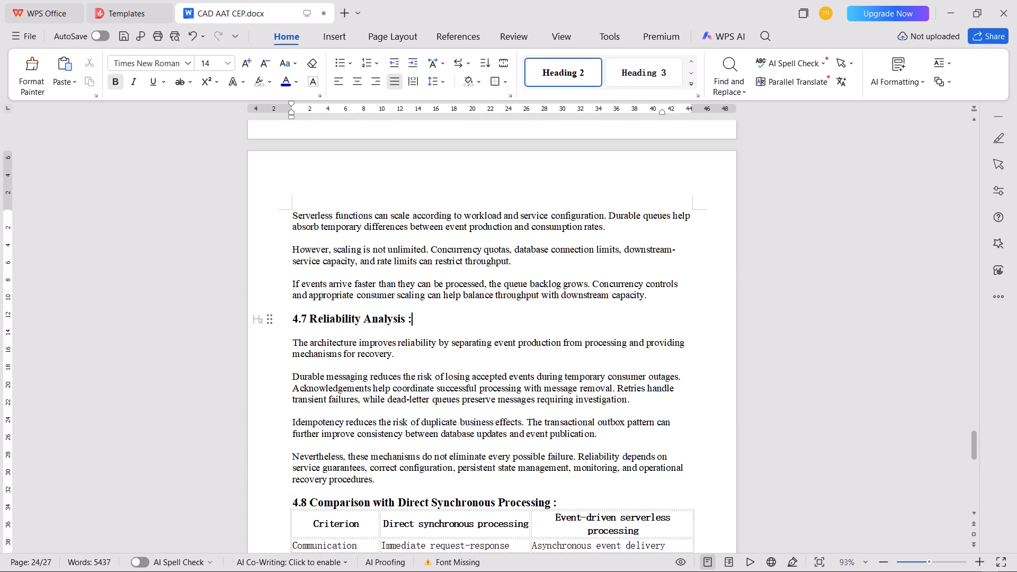
Append a space and colon to the 4.6 Scalability Analysis and 4.5 Performance Evaluation headings.
scroll(441, 323, "up", 10)
left_click(422, 368)
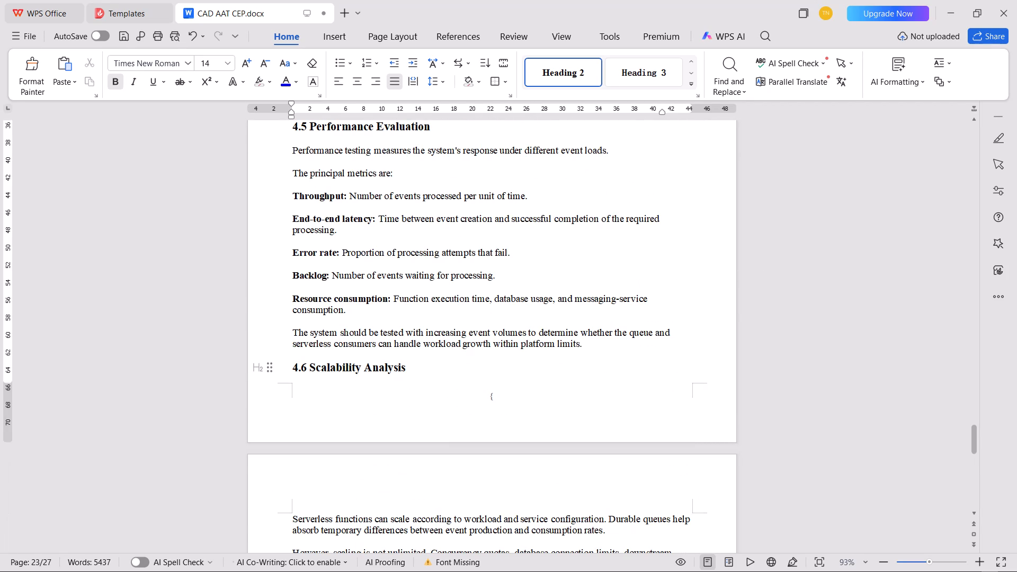
key("space")
type(":")
scroll(422, 369, "up", 4)
left_click(454, 295)
key("space")
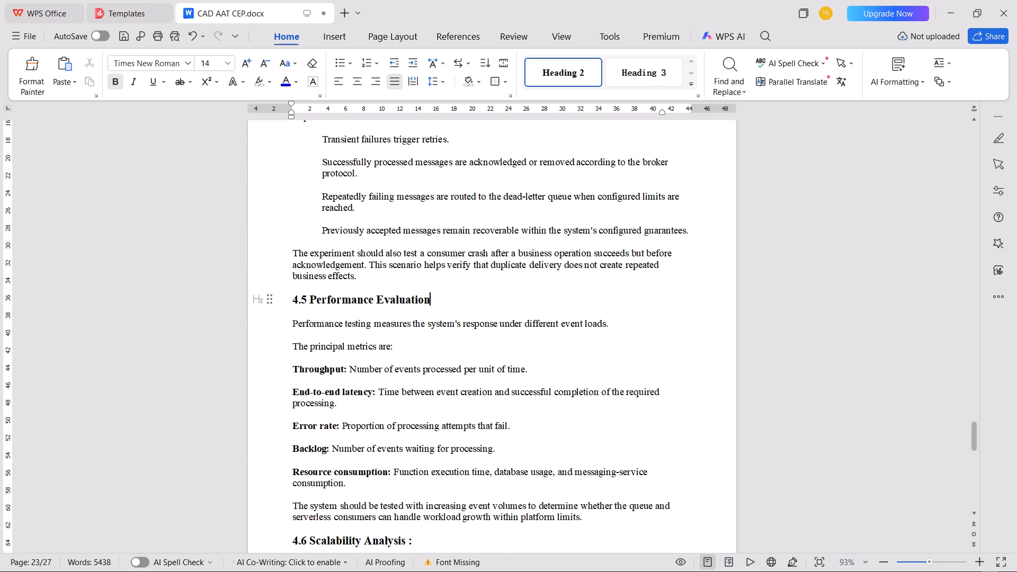
type(":")
Append a space and colon to the 4.4 Failure-Recovery, 4.3 Duplicate-Processing and 4.2 Event Delivery Evaluation headings.
scroll(459, 293, "up", 6)
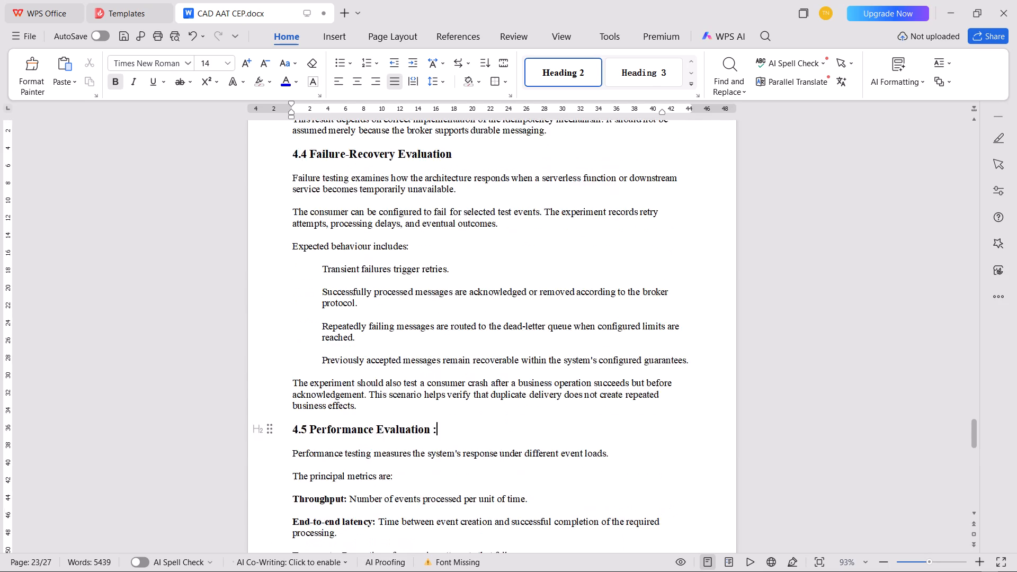
scroll(459, 293, "up", 2)
left_click(476, 369)
key("space")
type(":")
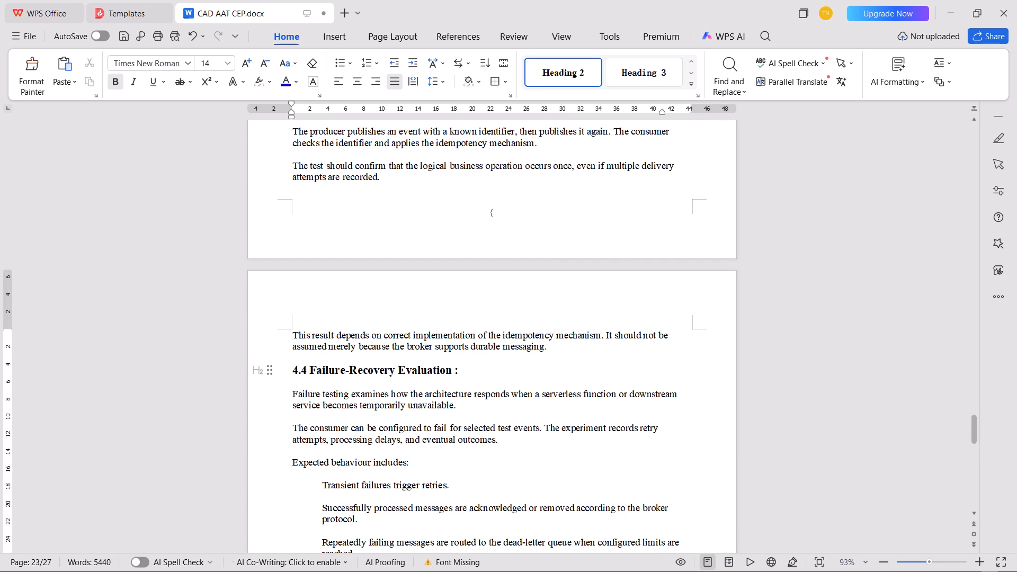
scroll(471, 378, "up", 6)
left_click(495, 337)
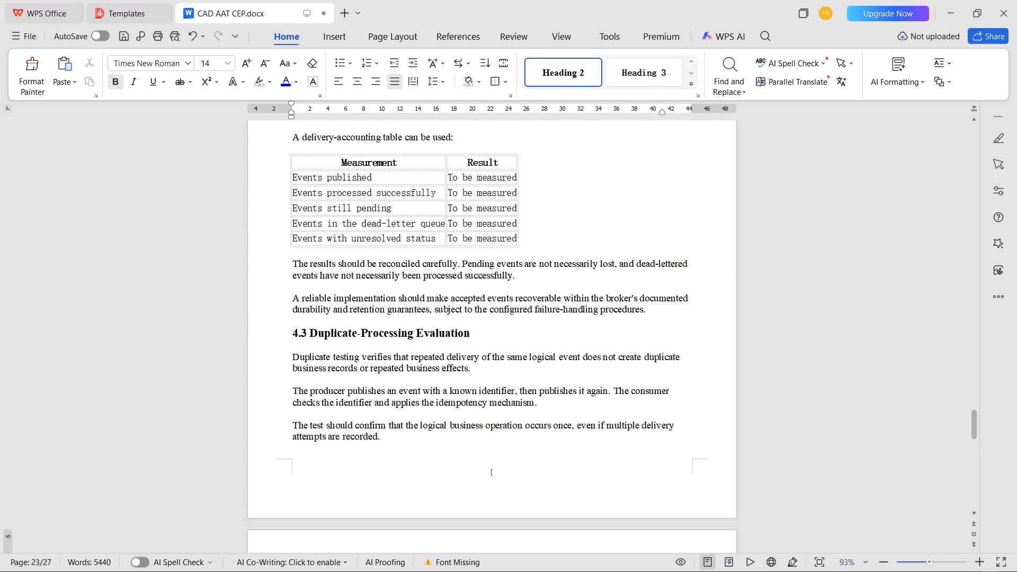
key("space")
type(":")
scroll(497, 335, "up", 5)
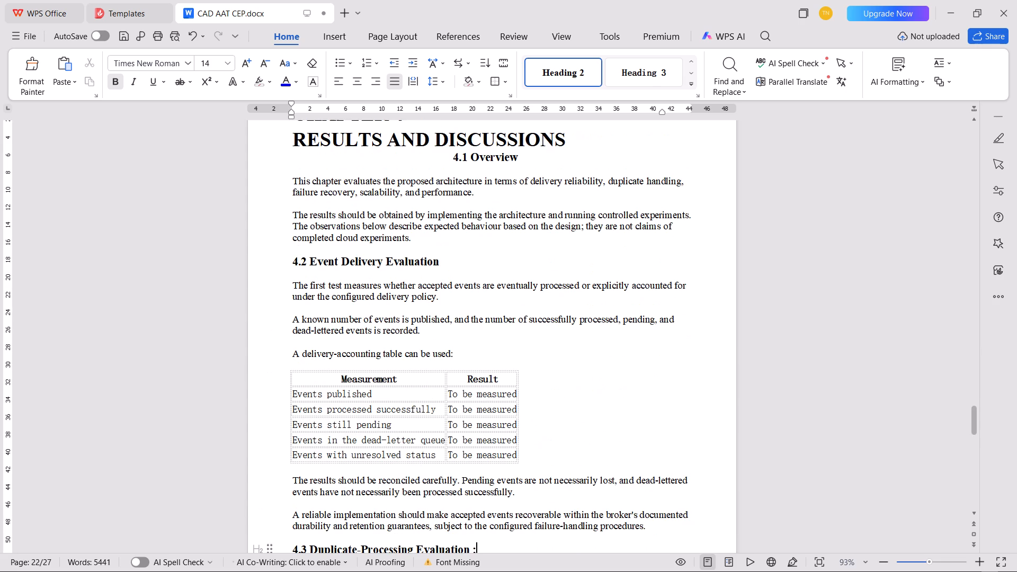
left_click(475, 263)
key("space")
type(":")
Left-align the centred 4.1 Overview heading and append a space and colon to it.
scroll(527, 293, "up", 4)
left_click(448, 332)
key("BackSpace")
key("BackSpace")
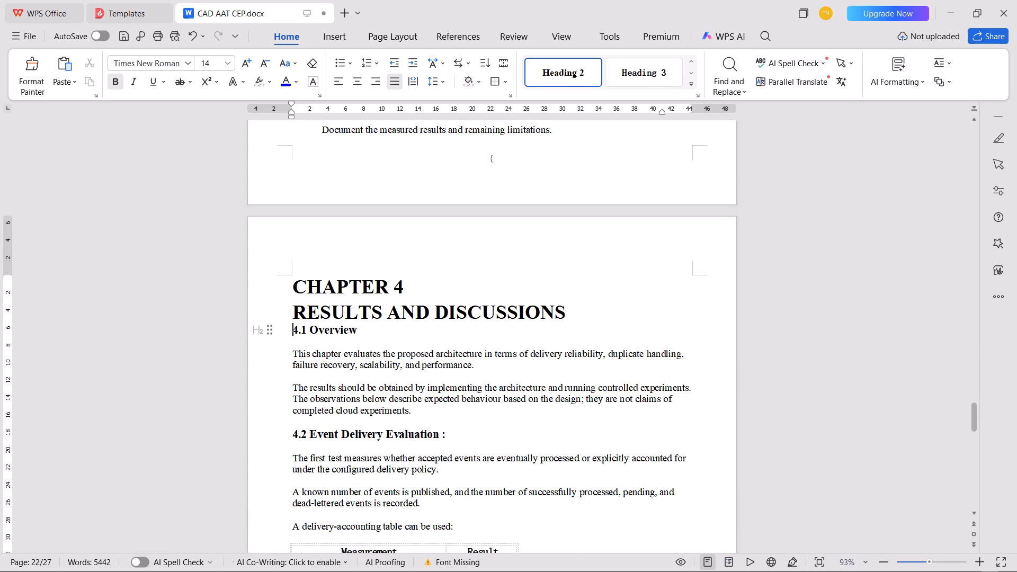
key("Right")
key("ctrl+Right")
key("ctrl+Right")
key("ctrl+Right")
key("space")
type(":")
Format the four expected behaviours in section 4.4 as an indented lettered list running from a. to d.
scroll(449, 330, "up", 14)
scroll(455, 346, "down", 10)
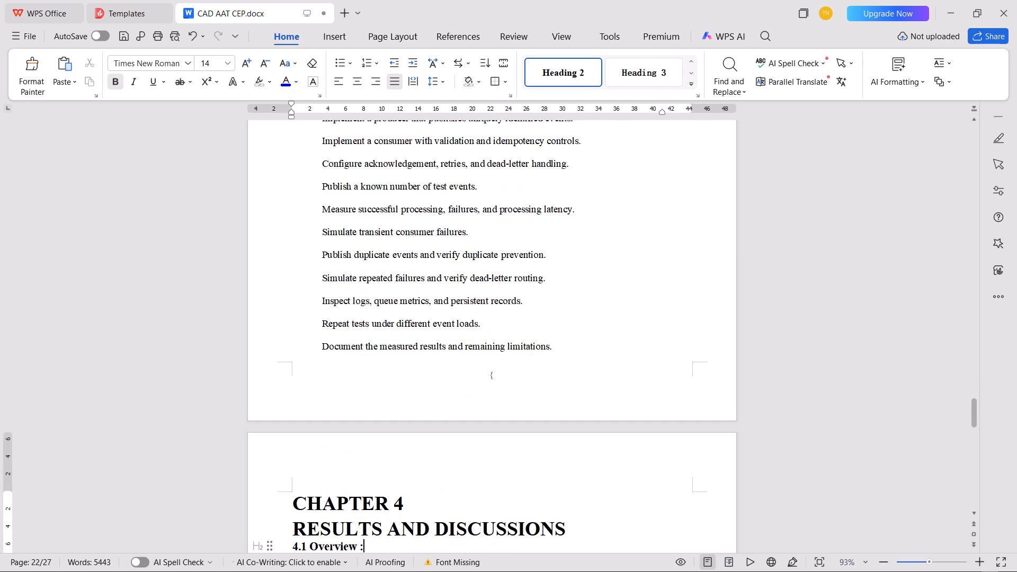
scroll(460, 344, "down", 18)
scroll(459, 350, "down", 7)
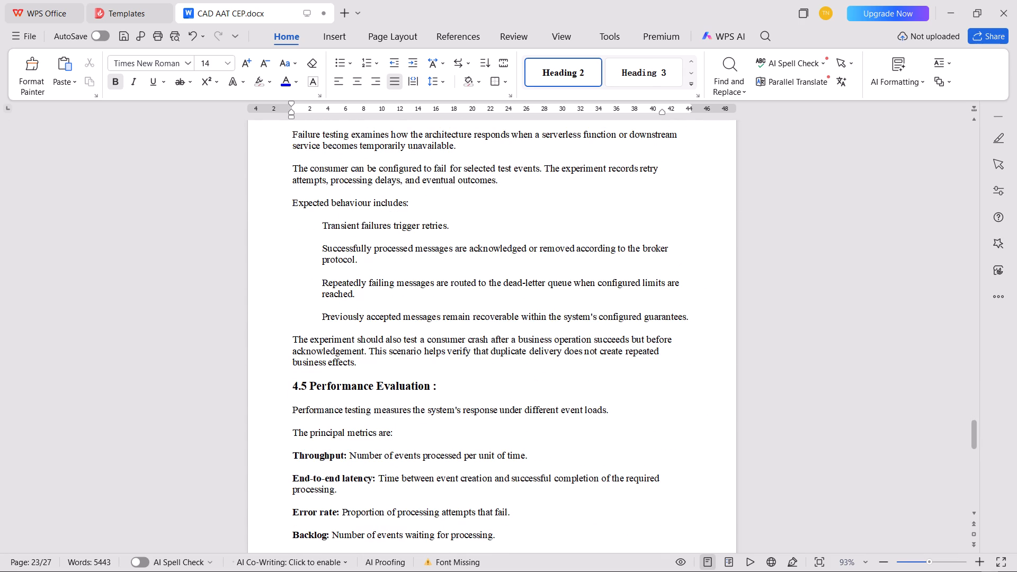
left_click_drag(702, 323, 233, 300)
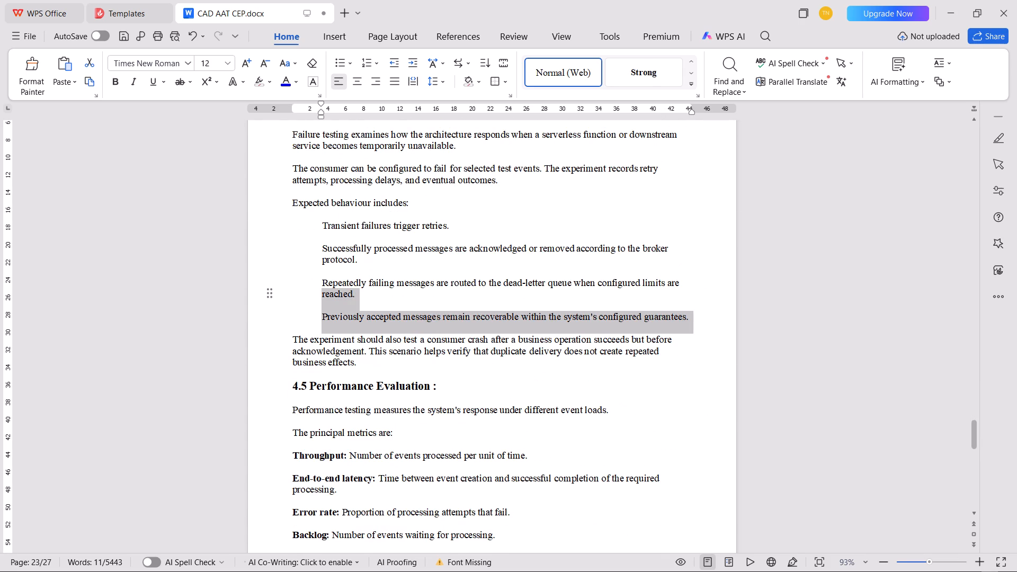
left_click_drag(233, 300, 239, 233)
left_click(379, 69)
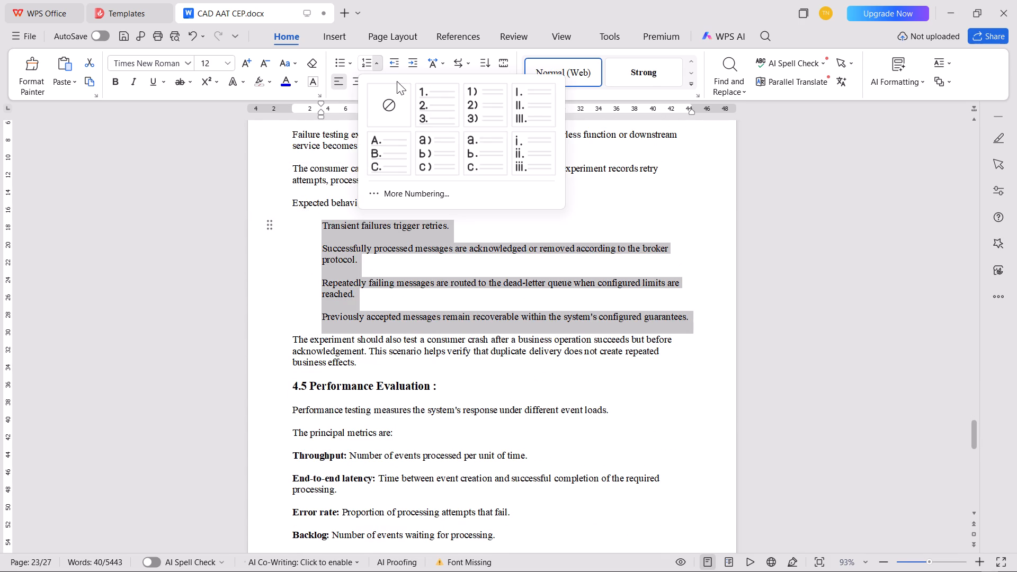
left_click(490, 167)
key("Tab")
Make the list letters of the section 4.4 expected behaviours bold.
left_click(306, 226)
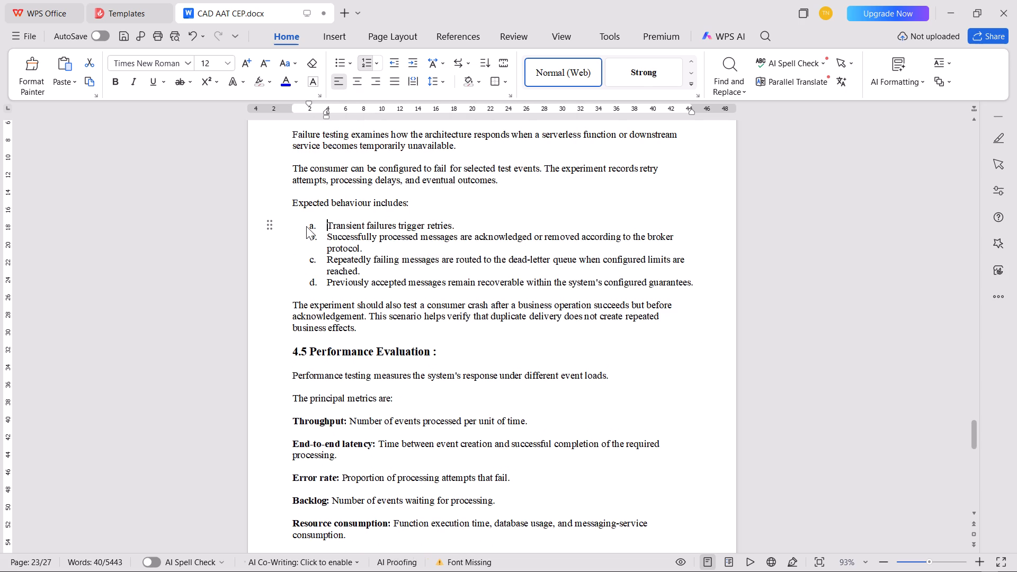
left_click(311, 229)
key("ctrl+b")
left_click(406, 277)
Format the twelve procedure steps in section 3.14 as an indented lettered list running from a. to l.
scroll(407, 280, "up", 5)
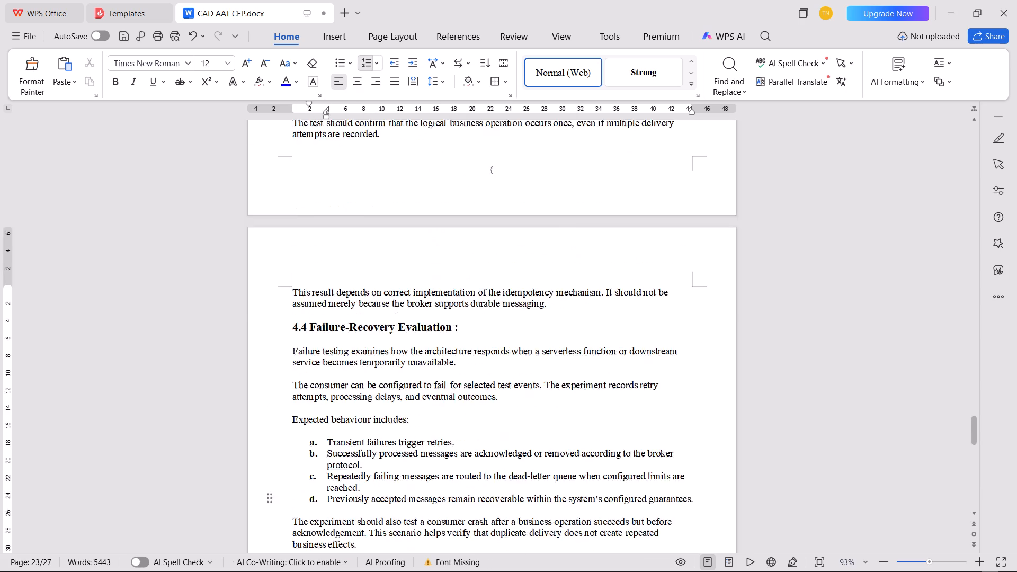
scroll(407, 281, "up", 9)
scroll(394, 357, "up", 7)
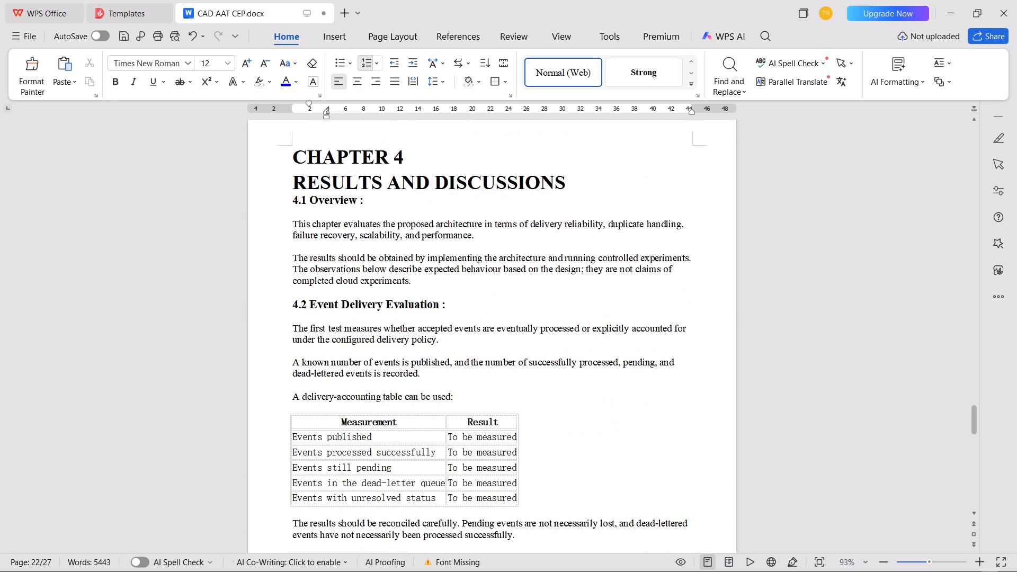
scroll(350, 317, "up", 9)
scroll(362, 273, "up", 1)
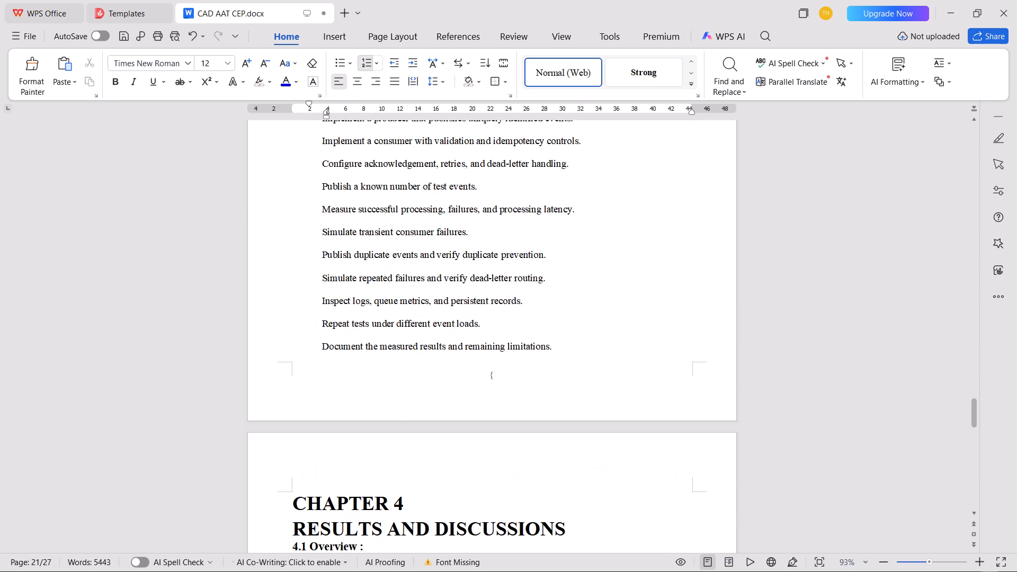
left_click_drag(568, 344, 354, 302)
scroll(354, 302, "up", 4)
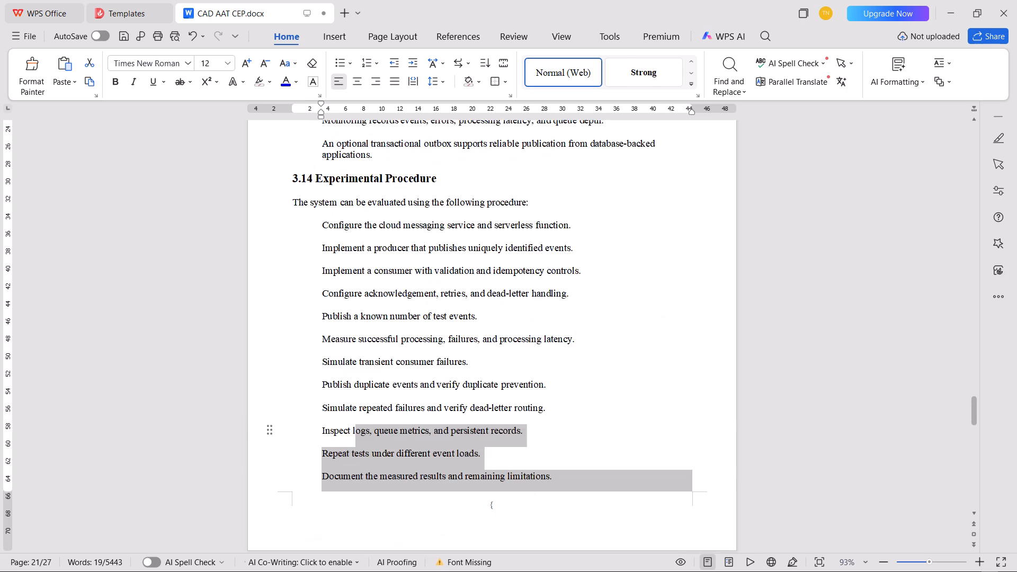
left_click_drag(354, 302, 316, 275)
left_click(375, 70)
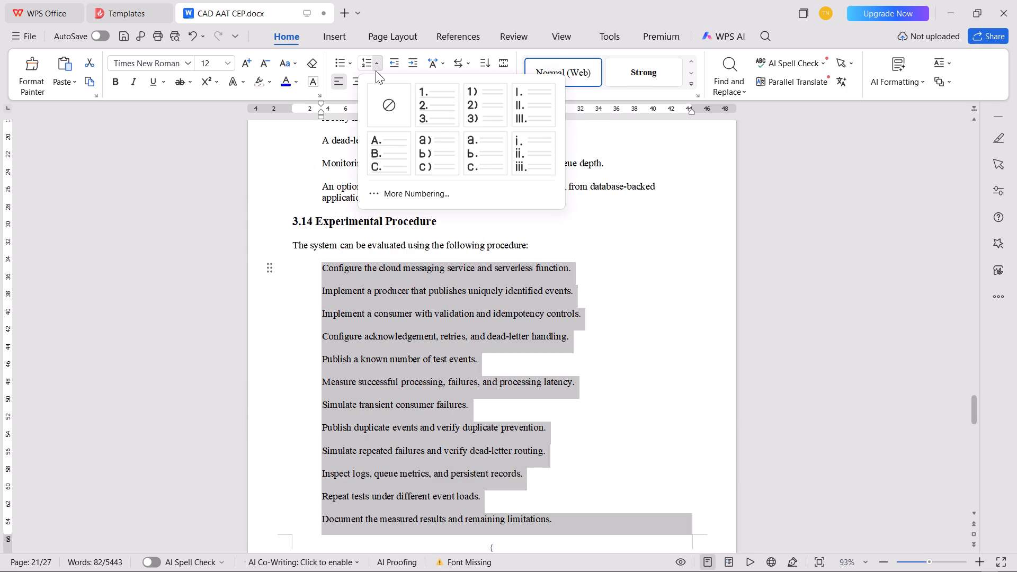
left_click(470, 157)
key("Tab")
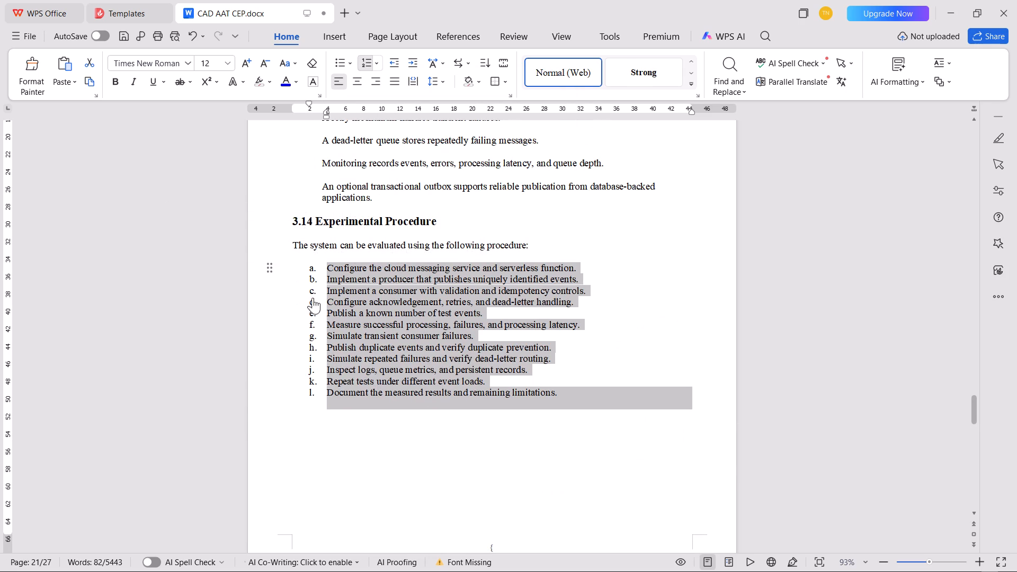
Make the list letters of the section 3.14 procedure bold.
left_click(311, 270)
key("ctrl+b")
left_click(376, 321)
Add a space and colon after the headings 3.14 Experimental Procedure and 3.13 Proposed System Architecture.
scroll(377, 322, "up", 2)
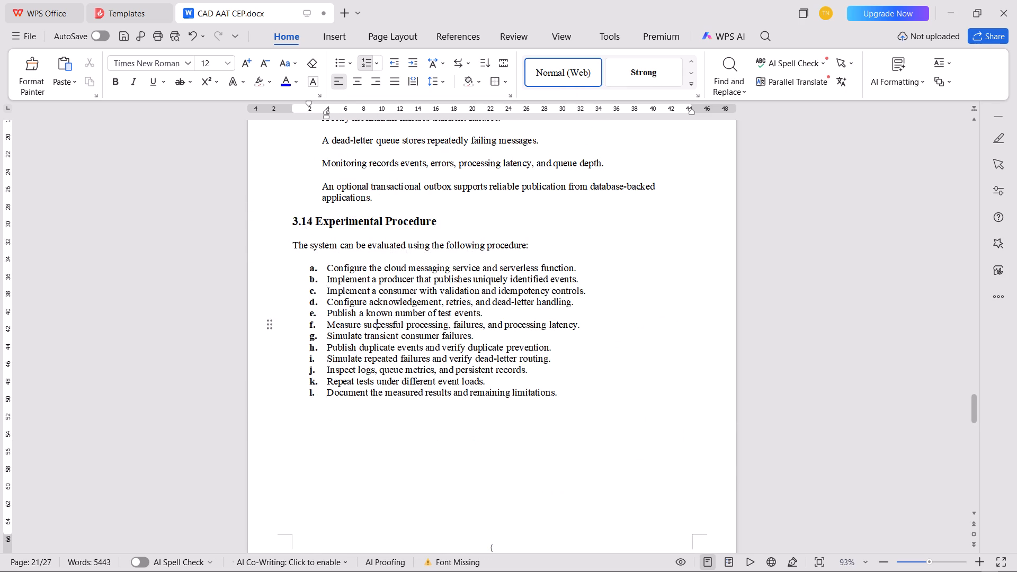
scroll(377, 322, "up", 4)
left_click(461, 444)
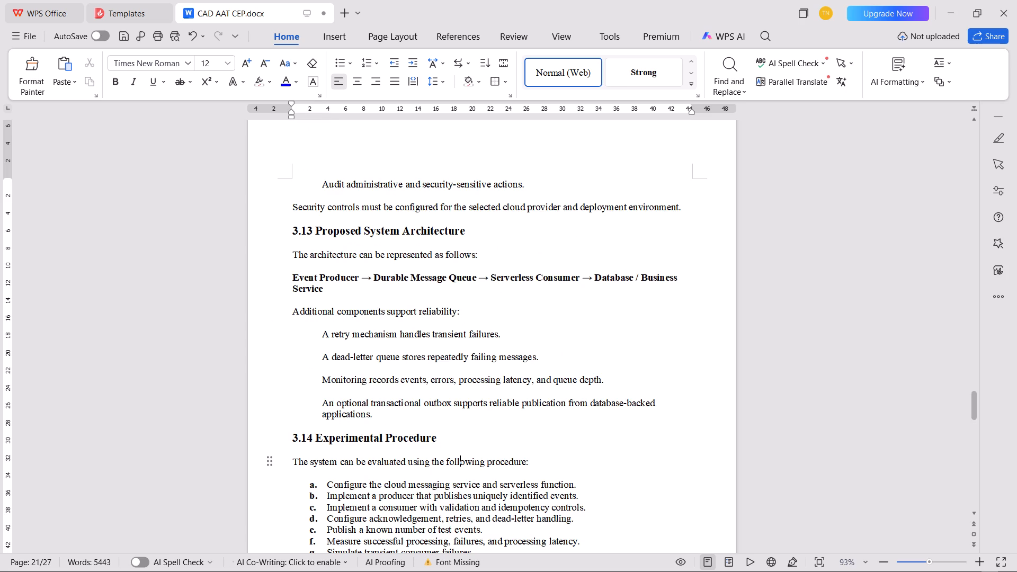
key("Up")
key("space")
type(":")
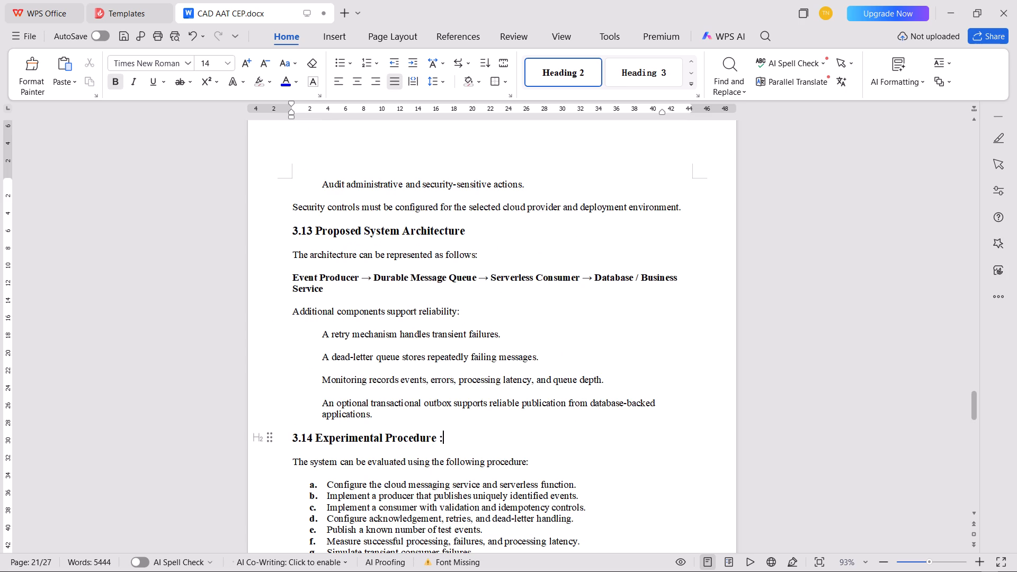
left_click(485, 237)
key("Up")
key("space")
type(":")
Format the four reliability components in section 3.13 as an indented lettered list from a. to d. with bold letters.
left_click_drag(384, 413, 316, 332)
left_click(382, 65)
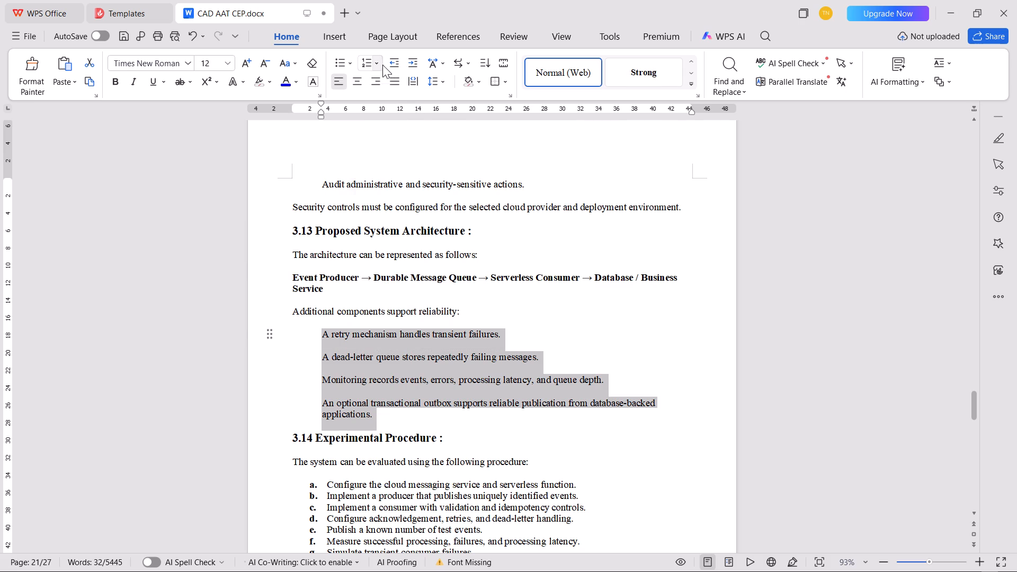
left_click(469, 150)
key("Tab")
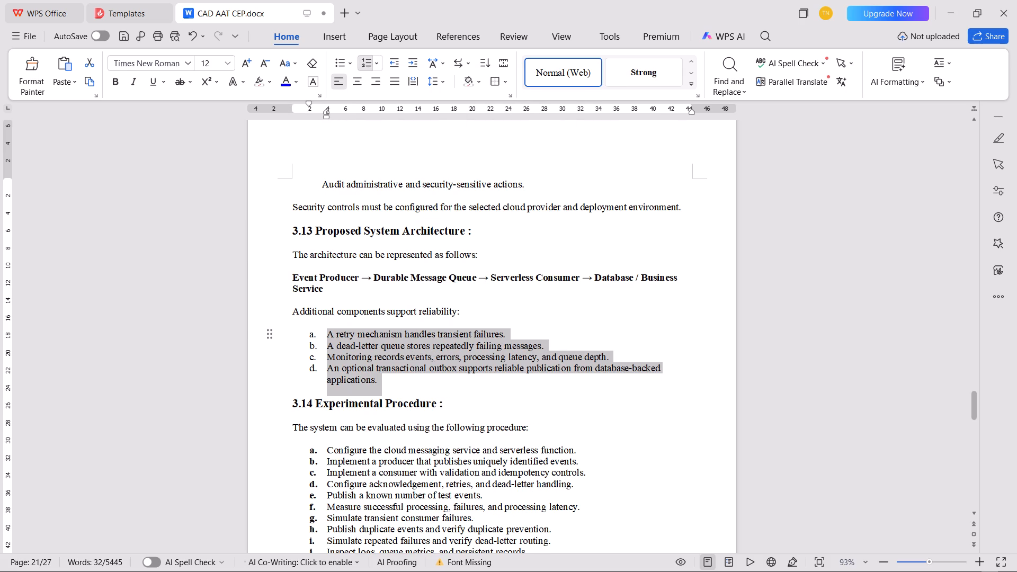
left_click(311, 341)
key("ctrl+b")
left_click(419, 348)
Format the seven security practices in section 3.12 as an indented lettered list from a. to g. with bold letters.
scroll(420, 359, "up", 2)
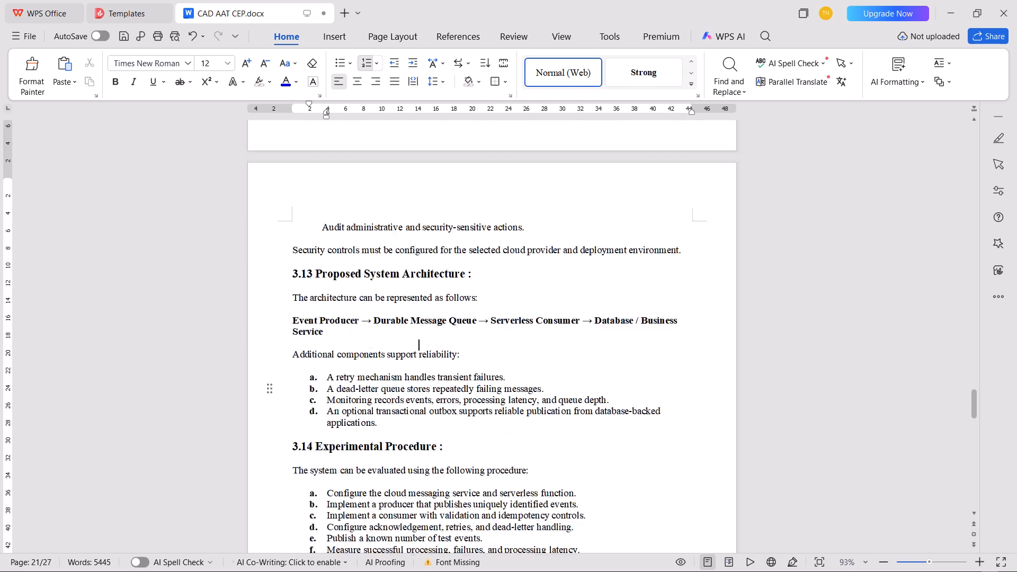
scroll(420, 359, "up", 7)
left_click_drag(526, 490, 311, 233)
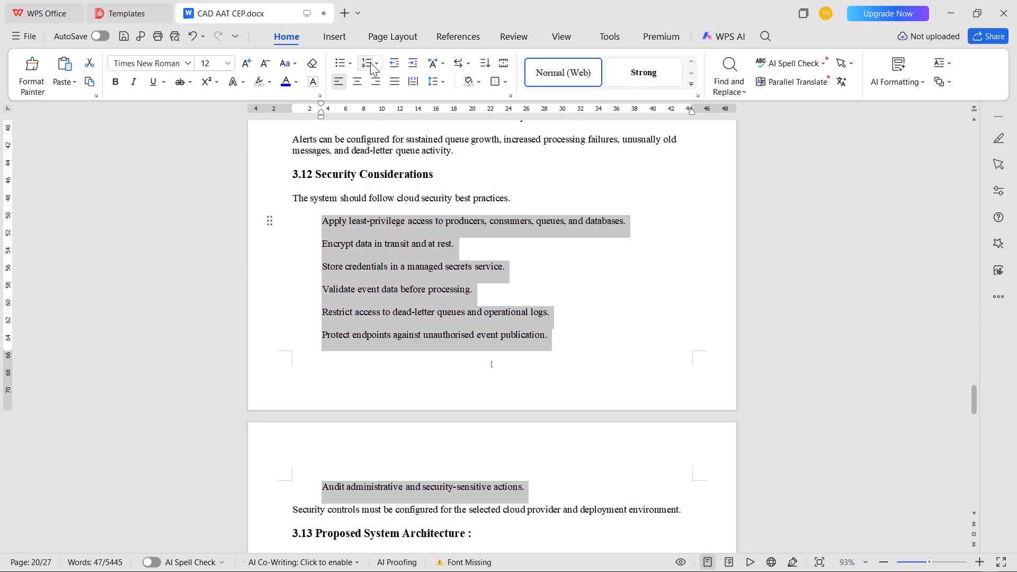
left_click(375, 68)
left_click(484, 157)
key("Tab")
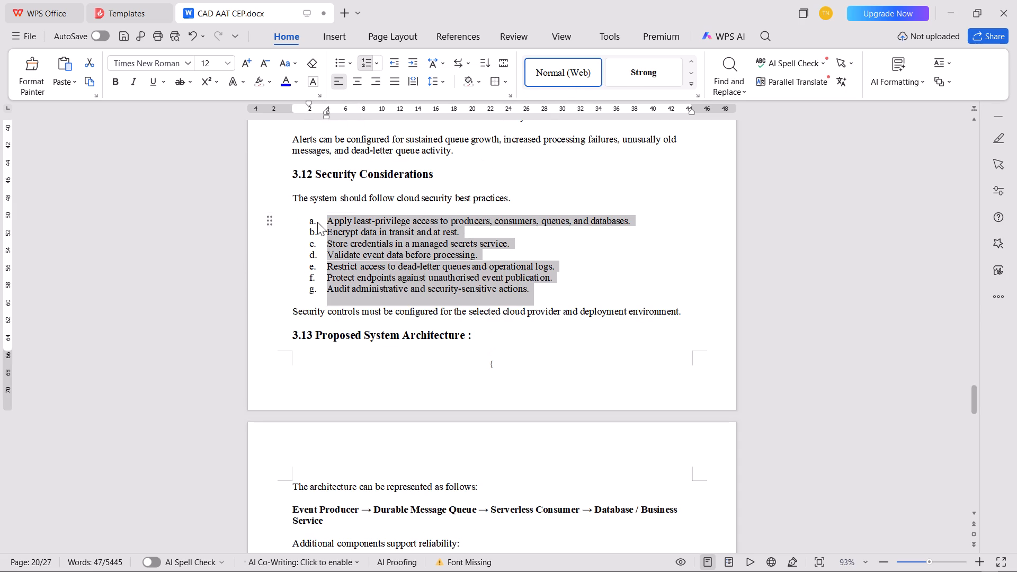
left_click(309, 222)
left_click(315, 227)
key("ctrl+b")
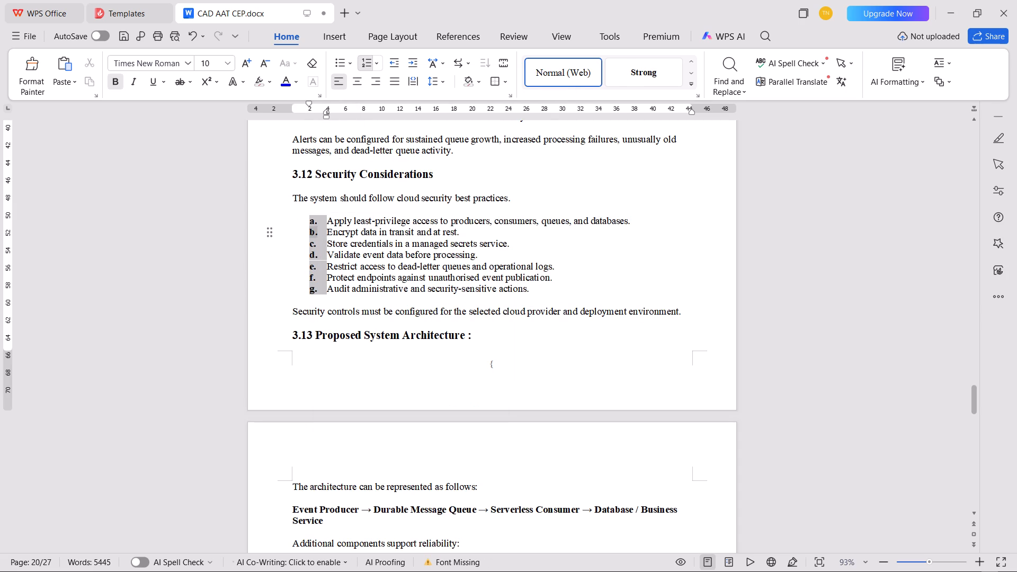
Add a space and colon after the heading 3.12 Security Considerations.
left_click(449, 176)
key("space")
type(":")
Format the eight monitoring metrics in section 3.11 as an indented lettered list from a. to h. with bold letters.
scroll(449, 174, "up", 6)
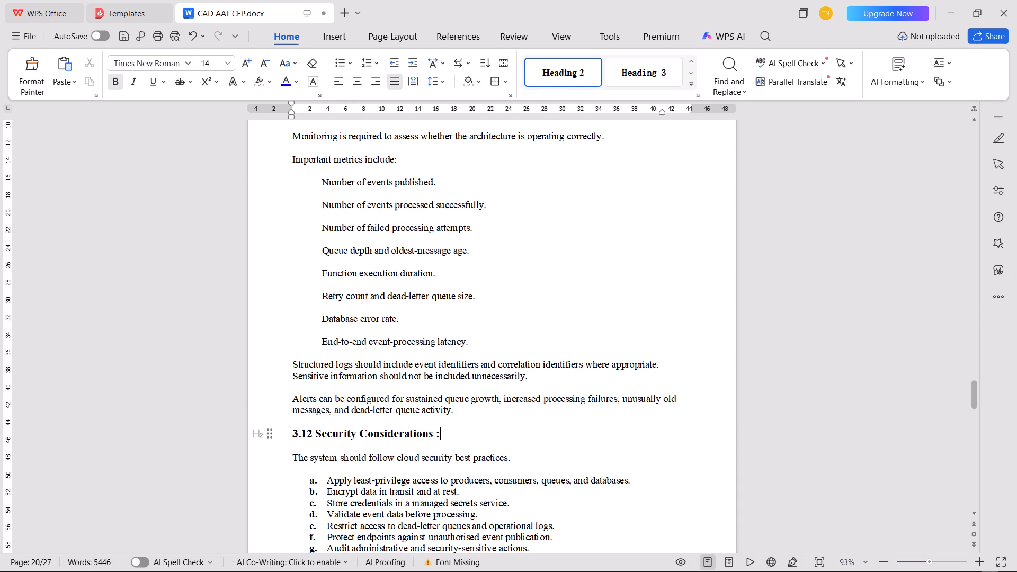
scroll(471, 291, "up", 2)
left_click_drag(498, 440, 308, 276)
left_click(376, 62)
left_click(483, 169)
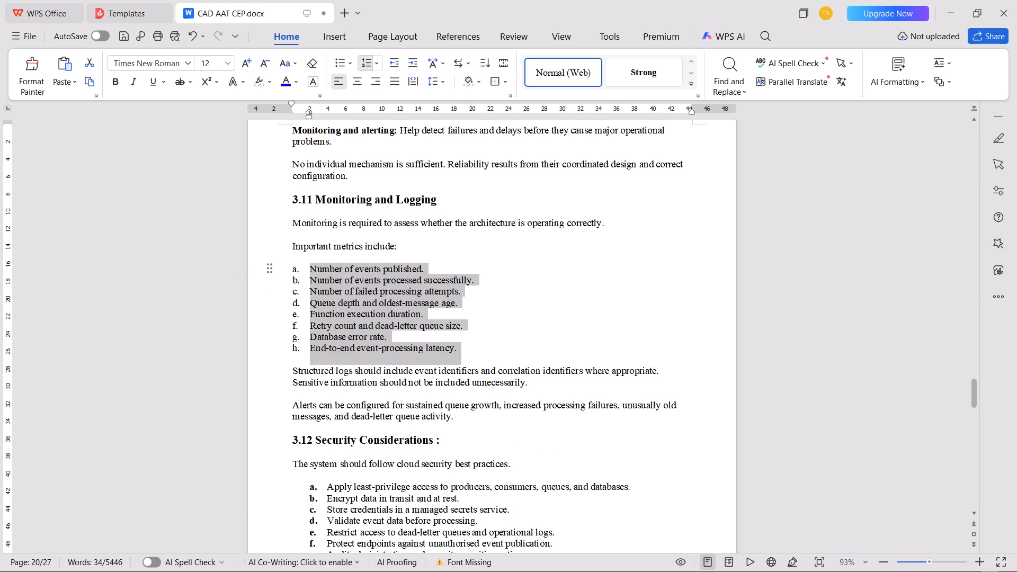
key("Tab")
left_click(312, 276)
key("ctrl+b")
Add a space and colon after the headings 3.11 Monitoring and Logging, 3.10 Fault-Tolerance Mechanisms and 3.9 Dead-Letter Queue.
left_click(490, 199)
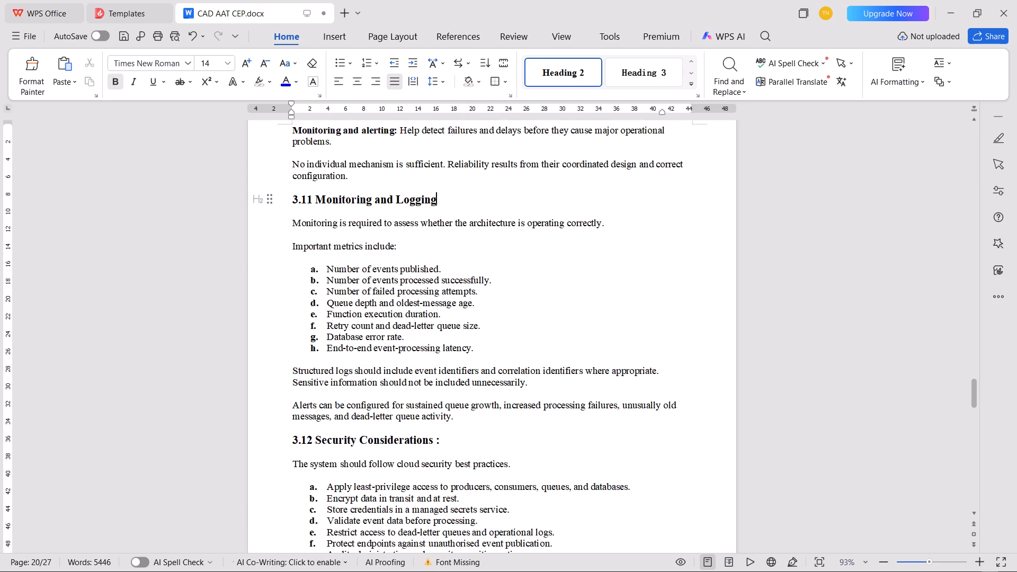
key("space")
type(":")
scroll(490, 199, "up", 10)
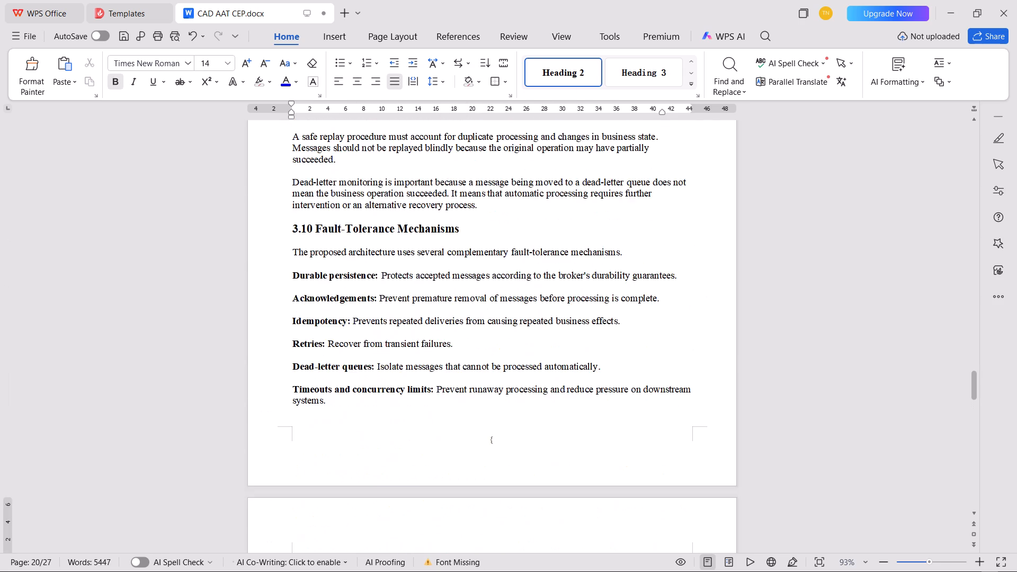
scroll(450, 284, "up", 2)
left_click(473, 317)
key("space")
type(":")
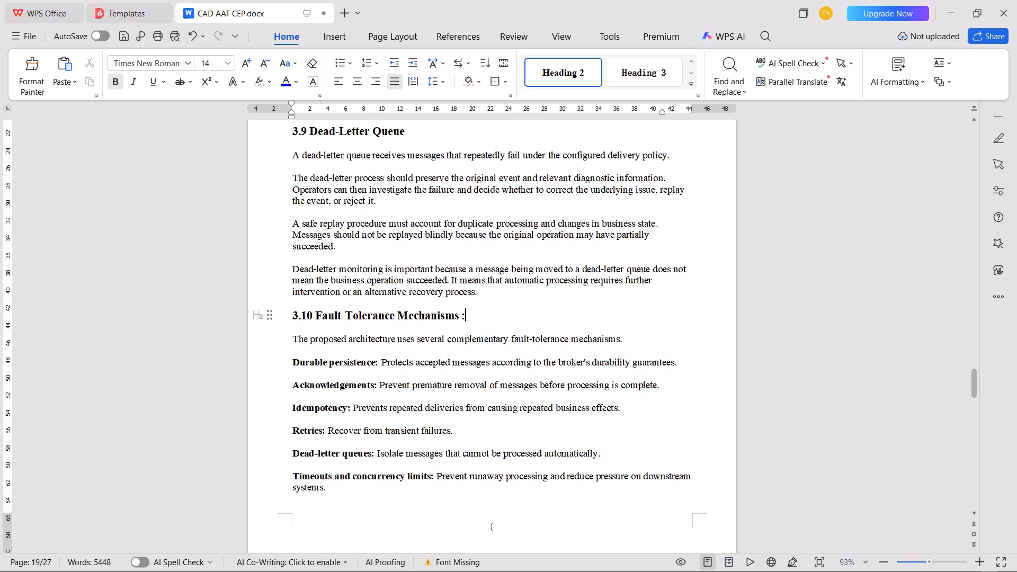
scroll(481, 320, "up", 2)
left_click(420, 220)
key("space")
type(":")
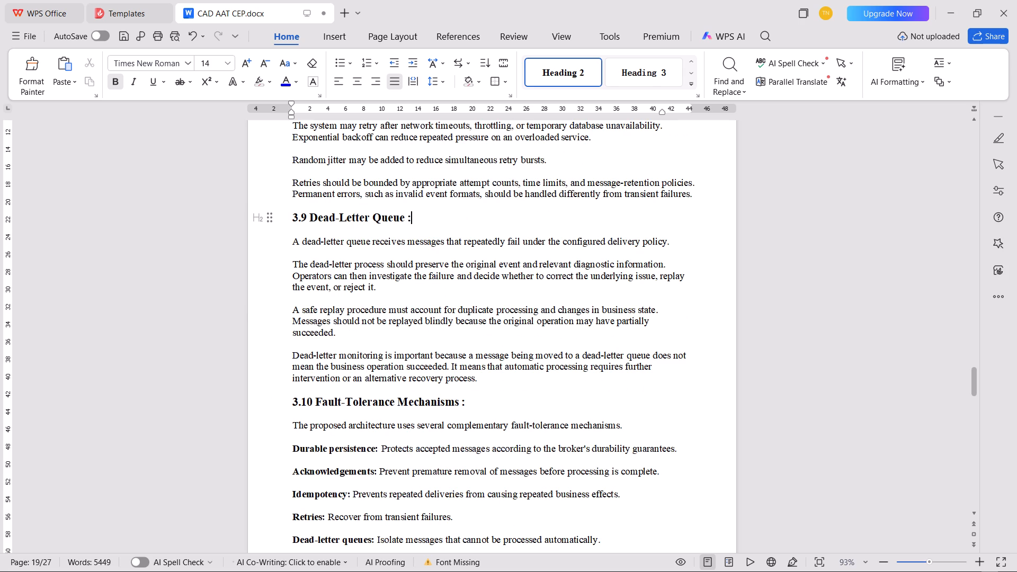
Add a space and colon after the headings 3.8 Retry Strategy, 3.7 Idempotent Processing and 3.6 Serverless Event Processing.
scroll(422, 221, "up", 6)
left_click(399, 341)
key("space")
type(":")
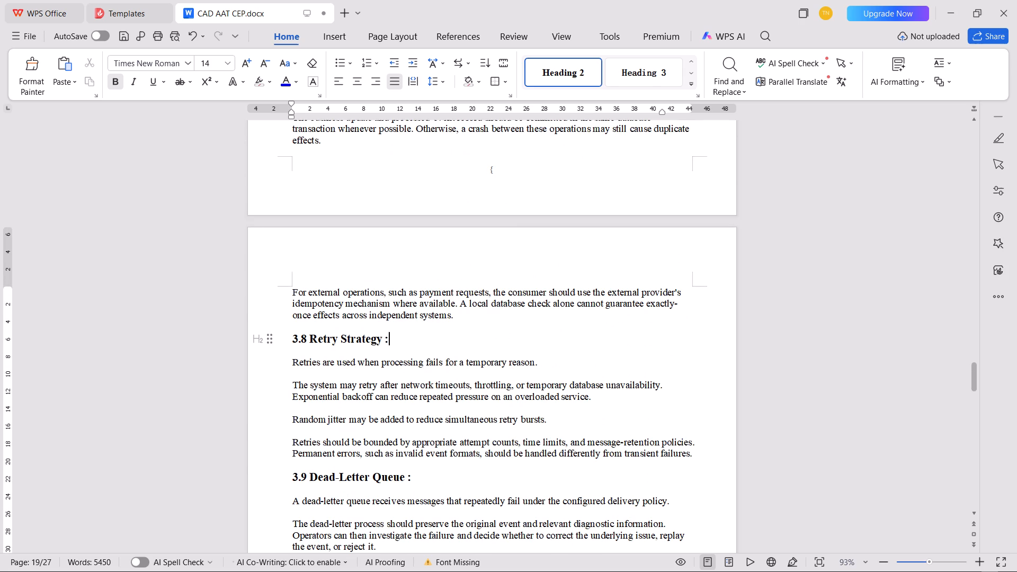
scroll(401, 342, "up", 8)
left_click(435, 290)
key("space")
type(":")
scroll(435, 290, "up", 7)
left_click(460, 257)
key("space")
type(":")
Format the seven consumer steps in section 3.6 as an indented lettered list from a. to g. with bold letters.
left_click_drag(566, 464, 328, 336)
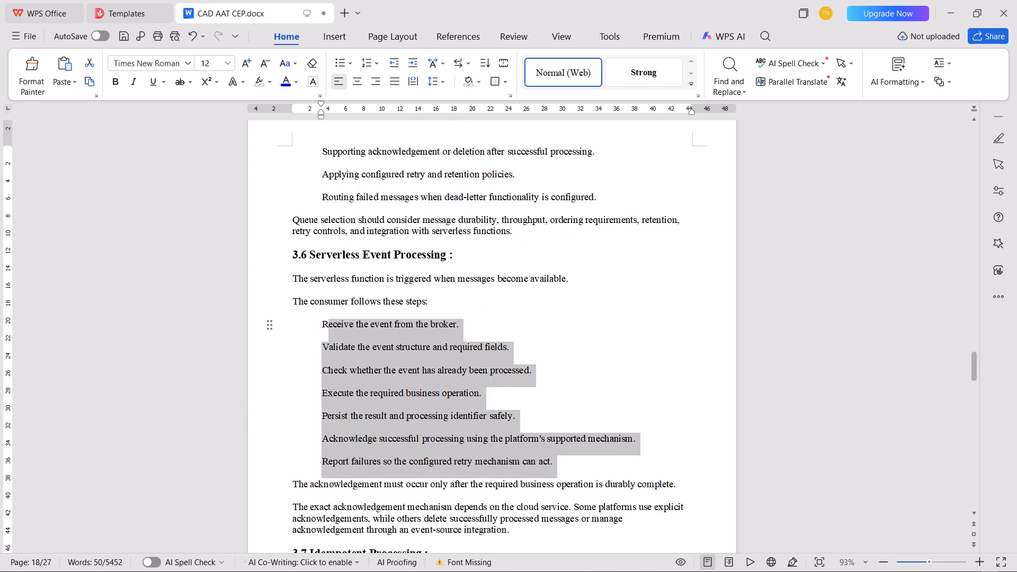
left_click_drag(328, 336, 316, 327)
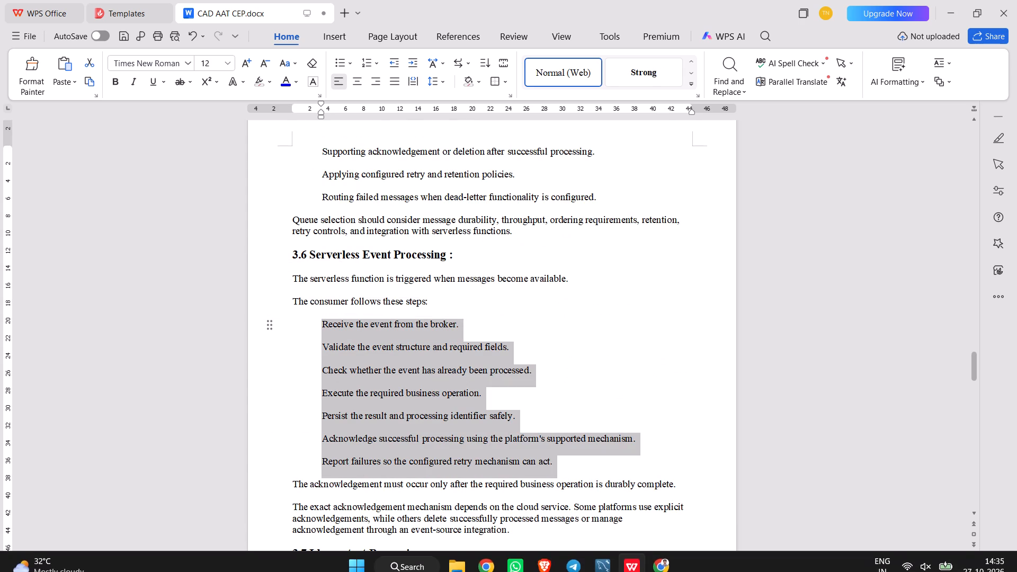
left_click(374, 63)
left_click(474, 163)
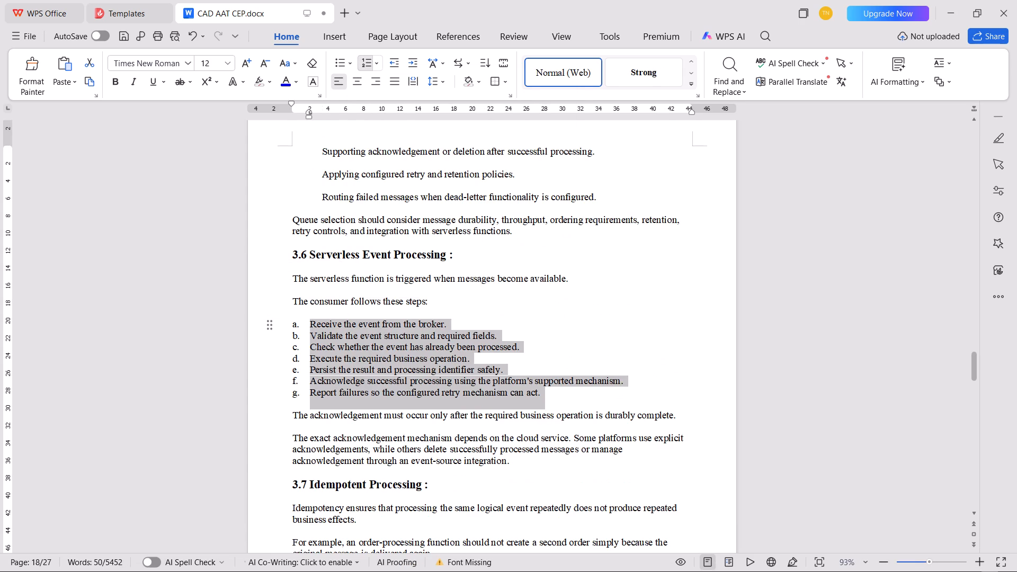
key("Tab")
left_click(309, 327)
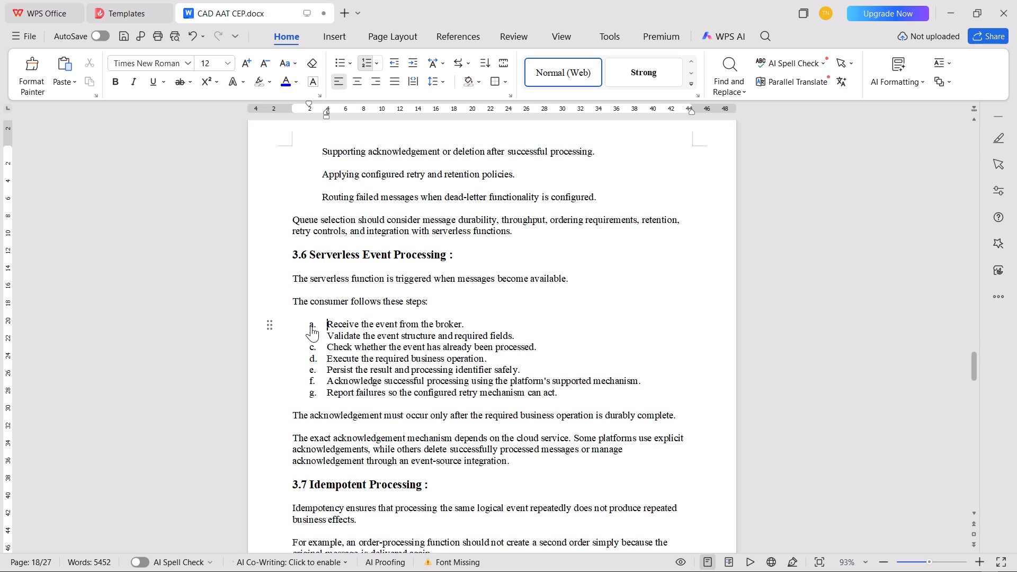
left_click(311, 326)
key("ctrl+b")
Format the six message broker responsibilities in section 3.5 as an indented lettered list from a. to f. with bold letters.
scroll(431, 377, "up", 8)
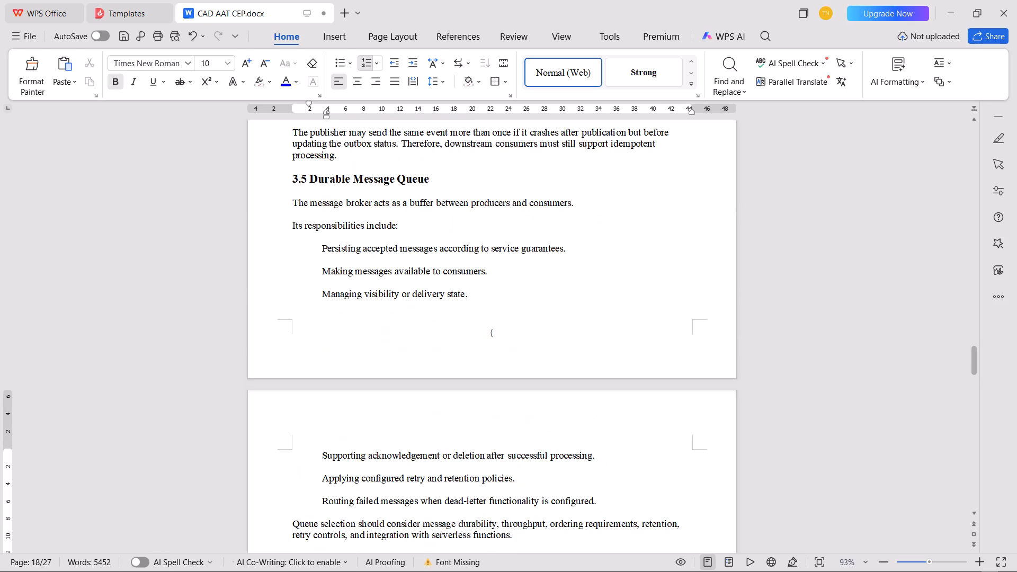
left_click_drag(623, 501, 264, 231)
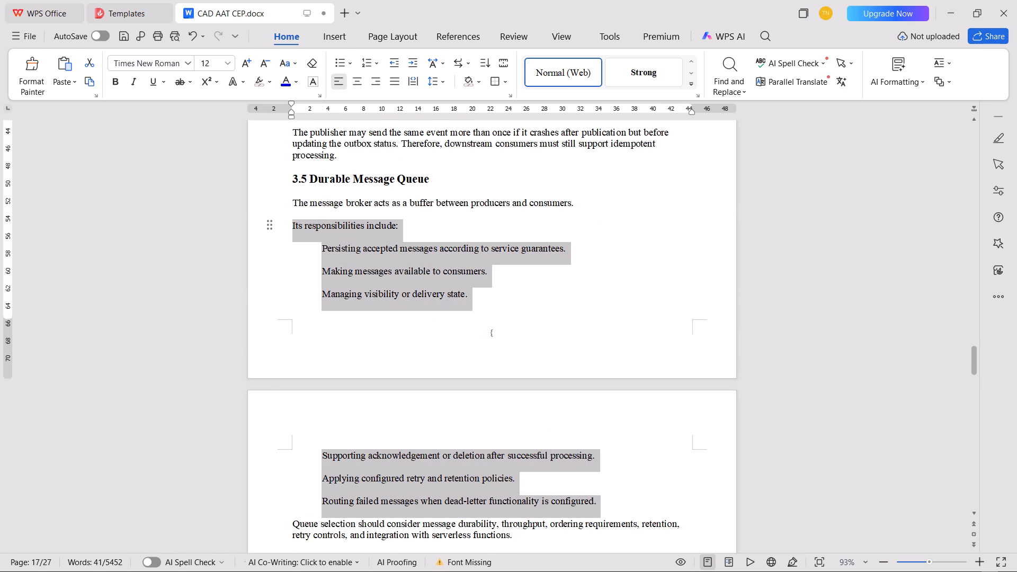
left_click_drag(264, 231, 267, 245)
left_click(377, 65)
left_click(487, 164)
key("Tab")
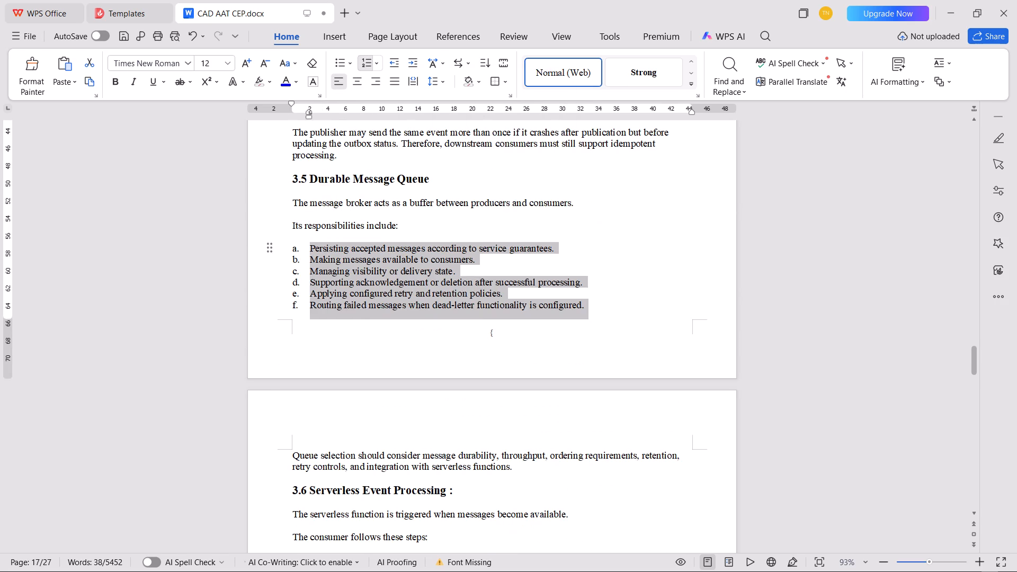
left_click(316, 251)
key("ctrl+b")
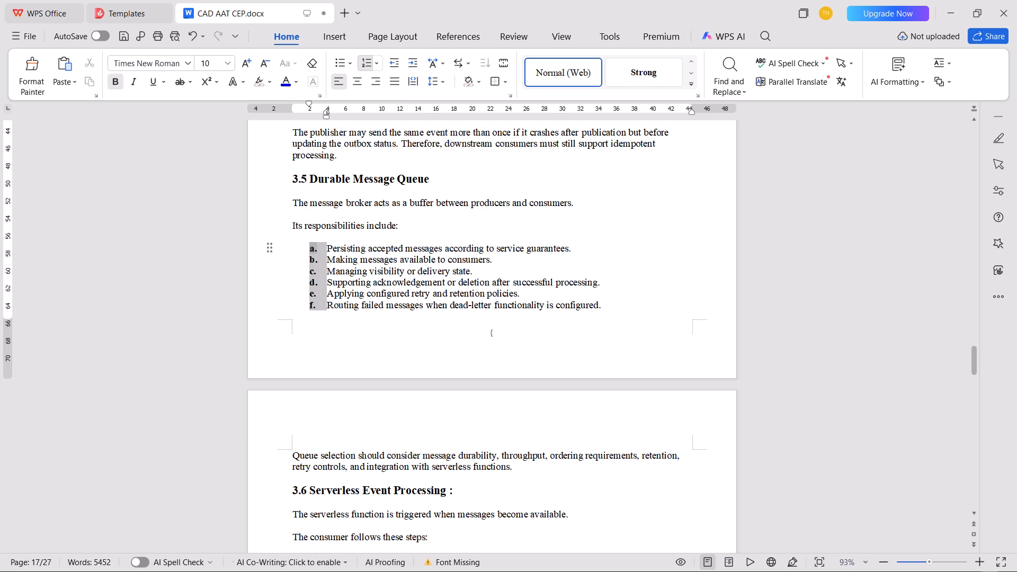
Add a space and colon after the headings 3.5 Durable Message Queue, 3.4 Event Publication and 3.3 Event Structure.
scroll(385, 440, "up", 3)
left_click(454, 305)
key("space")
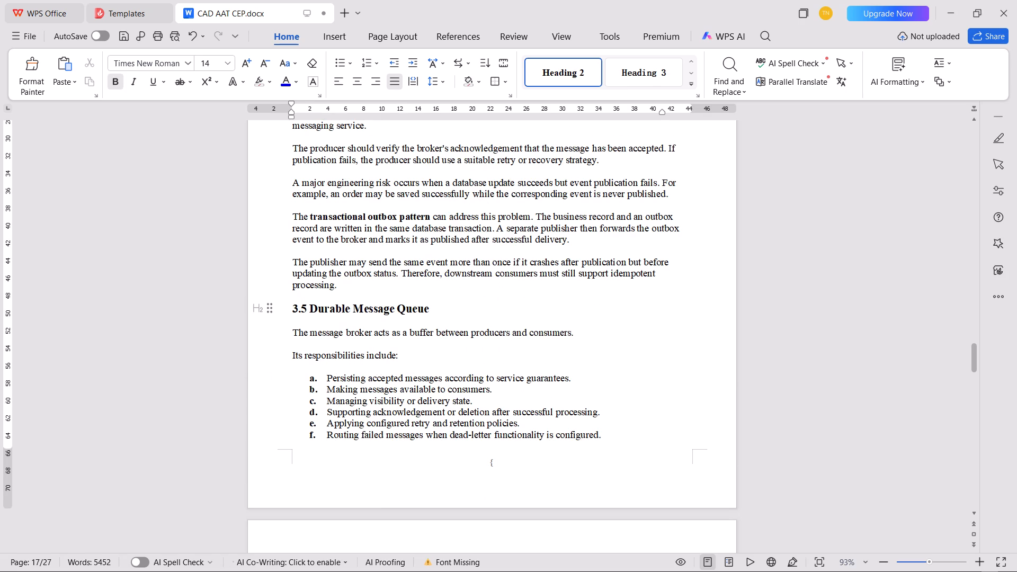
type(":")
scroll(457, 299, "up", 6)
left_click(431, 299)
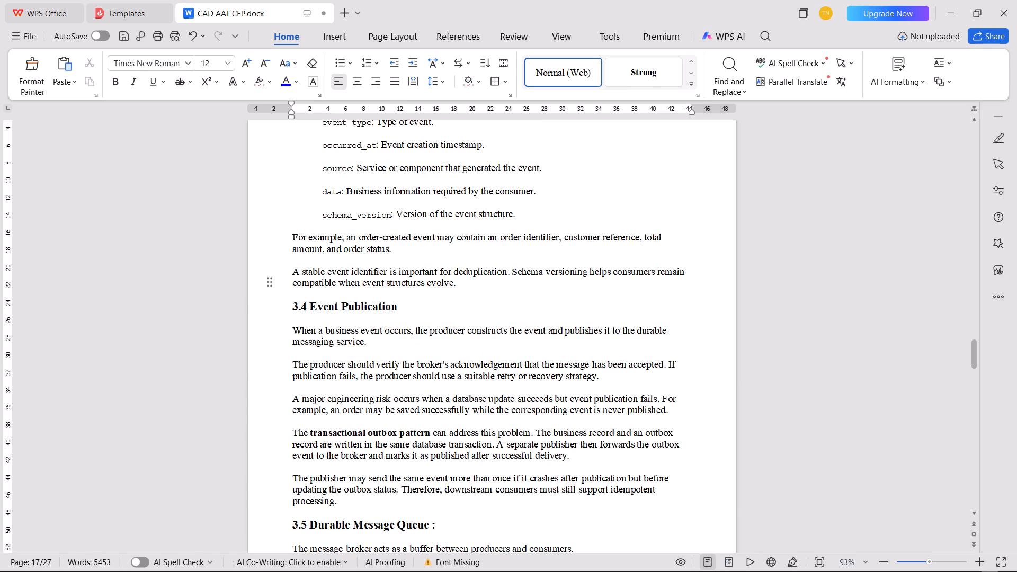
key("Down")
key("space")
type(":")
scroll(431, 299, "up", 8)
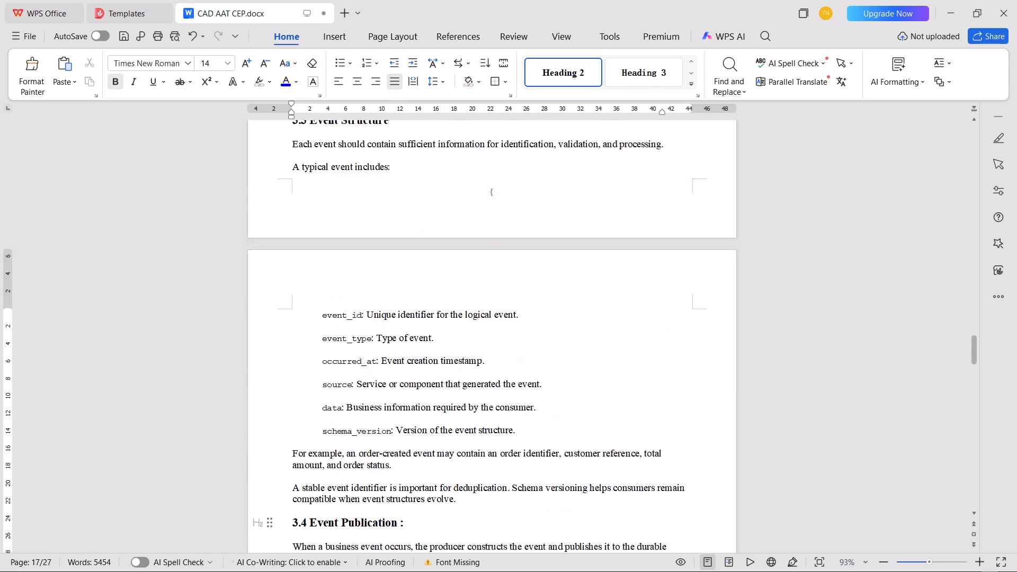
left_click(416, 167)
key("space")
type(":")
Format the six event fields in section 3.3 as an indented lettered list from a. to f. with bold letters.
left_click_drag(529, 471, 466, 468)
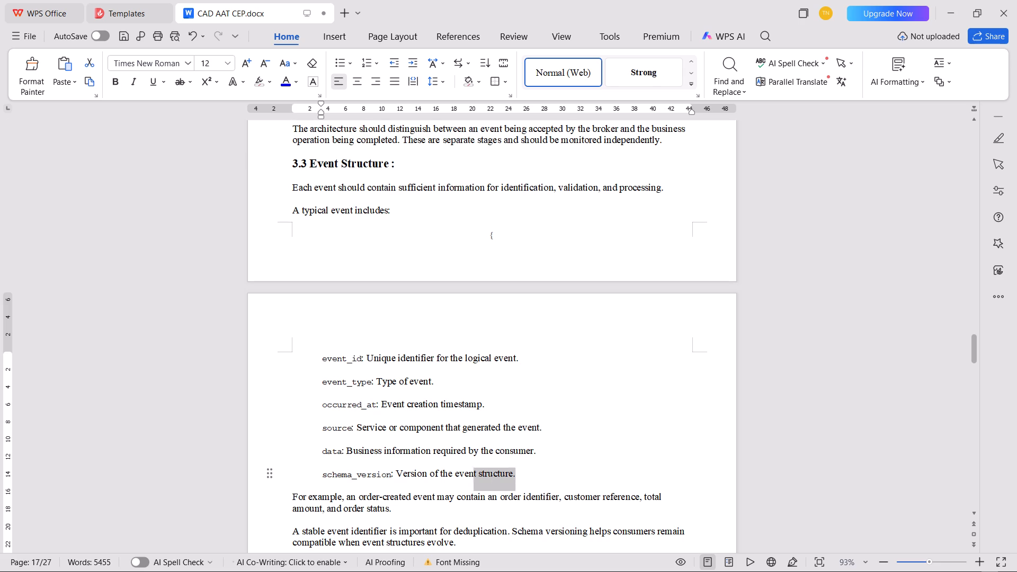
left_click_drag(466, 468, 317, 358)
left_click(378, 62)
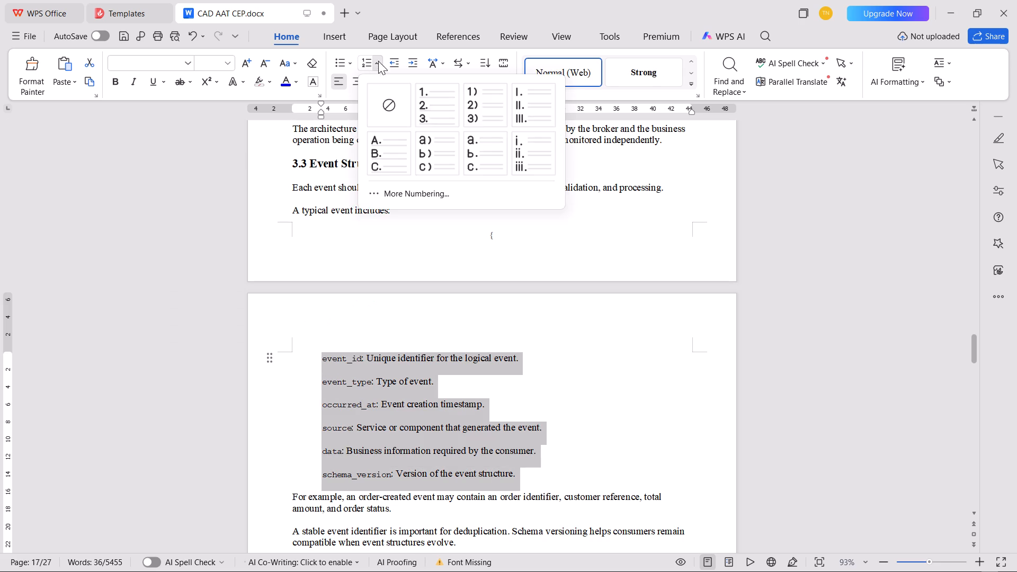
left_click(476, 157)
key("Tab")
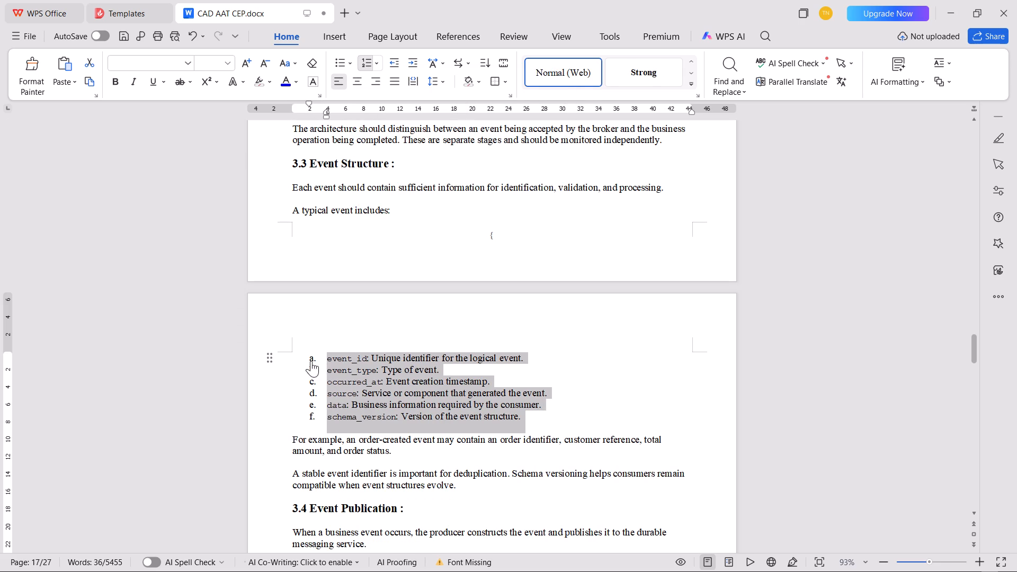
left_click(311, 361)
key("ctrl+b")
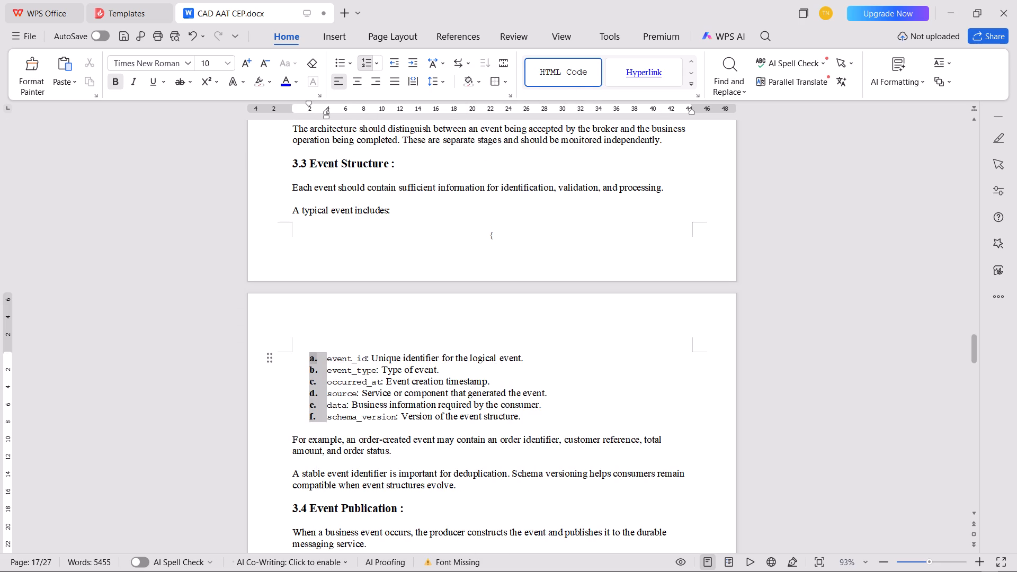
left_click(461, 427)
Add a space and colon after the heading 3.2 System Design.
scroll(461, 427, "up", 8)
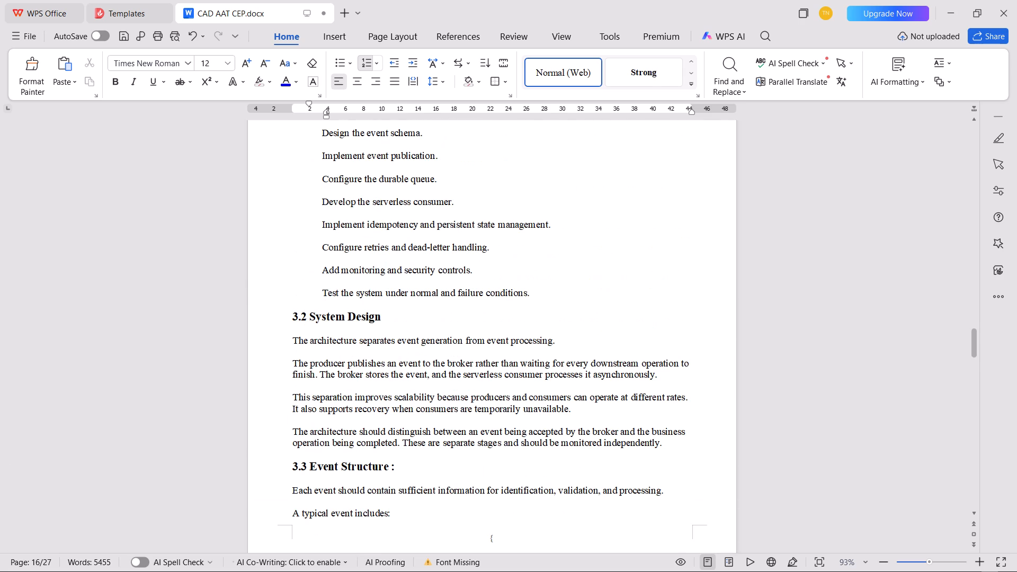
left_click(423, 325)
key("Up")
key("space")
type(":")
Format the ten main stages in section 3.1 as an indented lettered list from a. to j. with bold letters.
scroll(462, 330, "up", 4)
left_click_drag(539, 468, 320, 368)
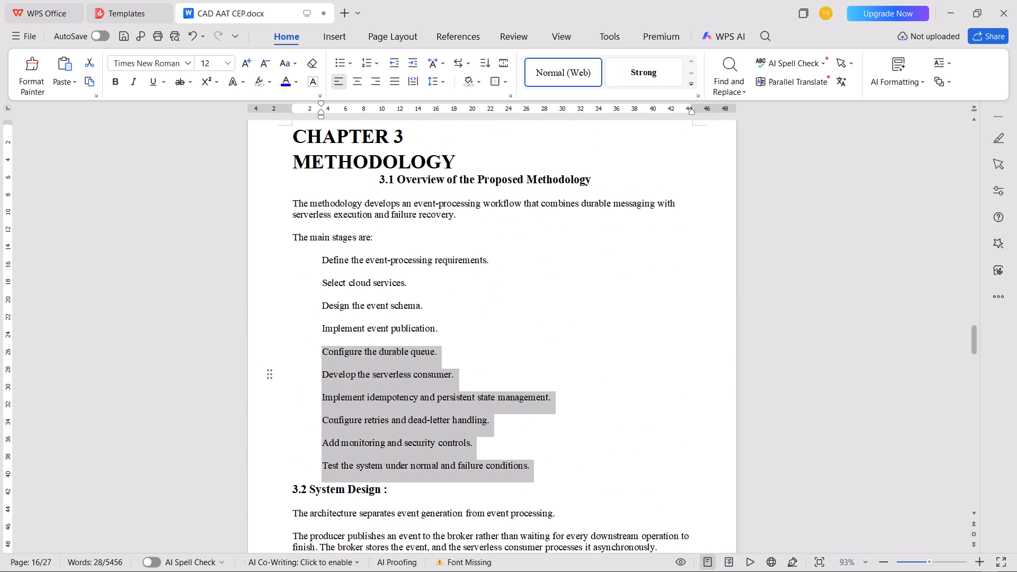
left_click_drag(320, 368, 313, 250)
left_click(486, 388)
left_click(540, 467)
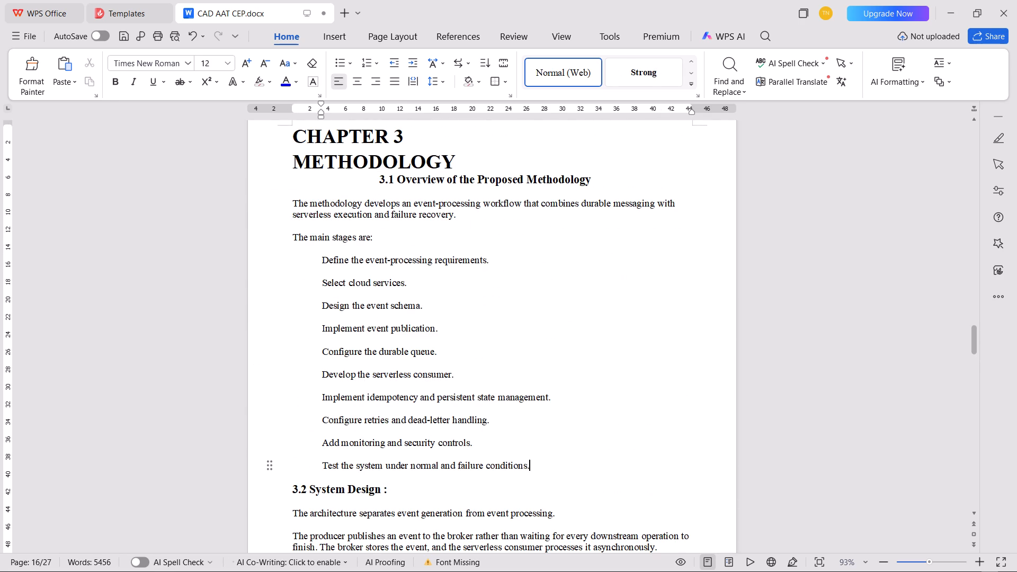
left_click_drag(548, 471, 296, 270)
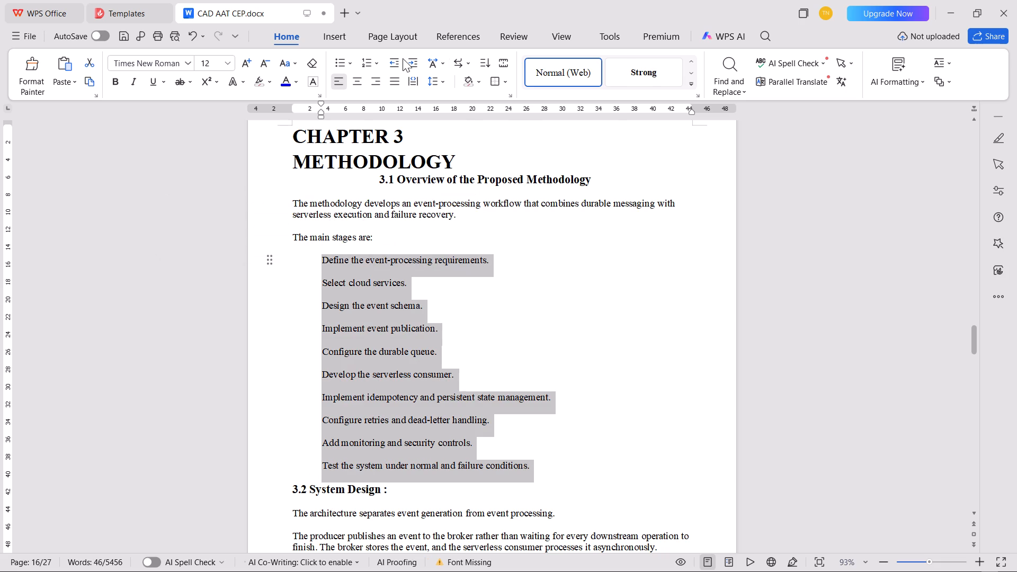
left_click(374, 67)
left_click(485, 163)
key("Tab")
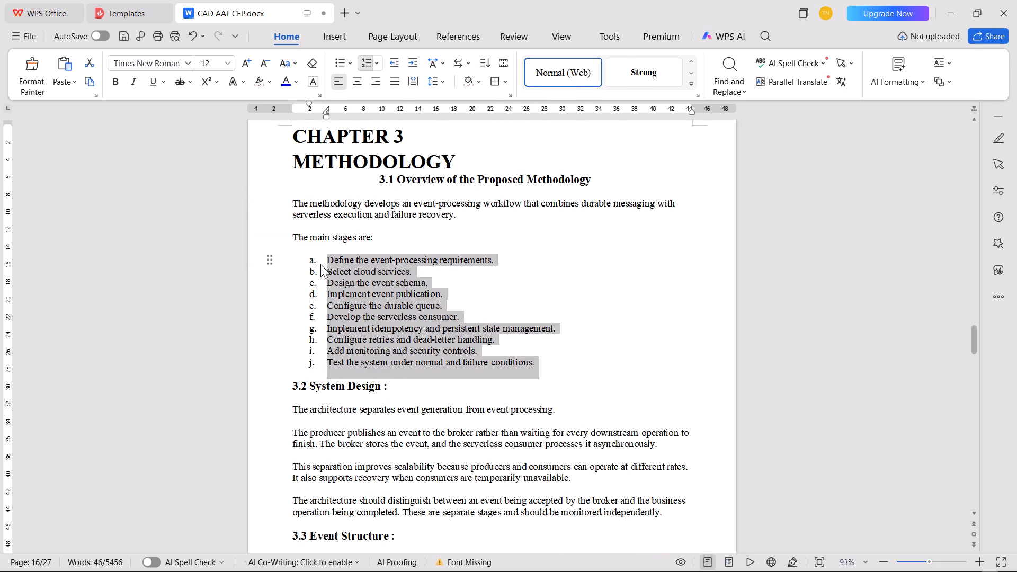
left_click(315, 263)
key("ctrl+b")
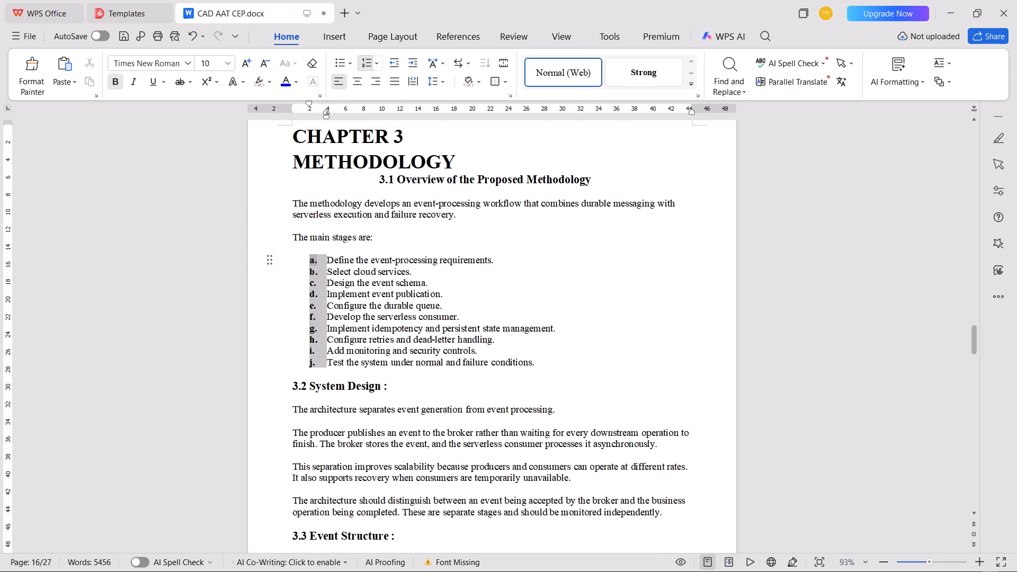
Left-align the heading 3.1 Overview of the Proposed Methodology and add a space and colon after it.
left_click(375, 181)
key("ctrl+BackSpace")
key("BackSpace")
key("ctrl+Right")
key("ctrl+Right")
key("Down")
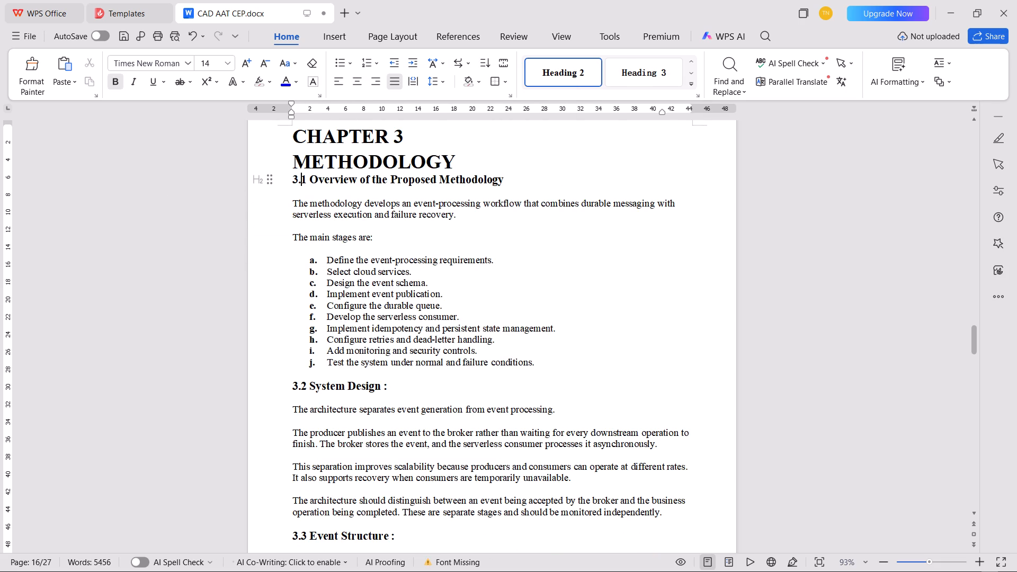
key("ctrl+Left")
key("Left")
key("space")
type(":")
Add a space and colon after the headings 2.8 Engineering Constraints and 2.7 Non-Functional Requirements.
scroll(375, 181, "up", 9)
scroll(217, 209, "up", 19)
scroll(310, 353, "up", 4)
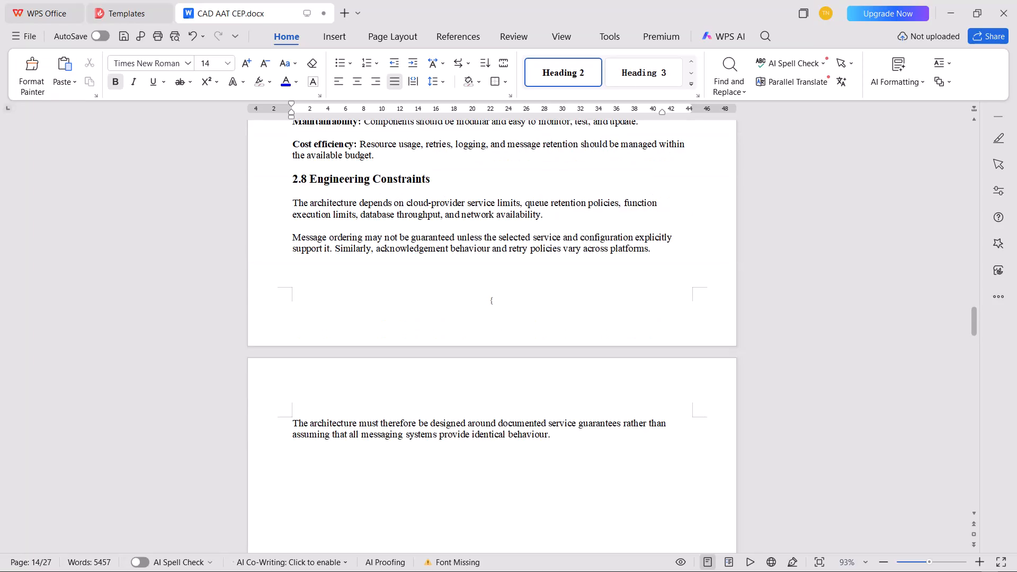
scroll(310, 353, "up", 2)
left_click(458, 308)
key("space")
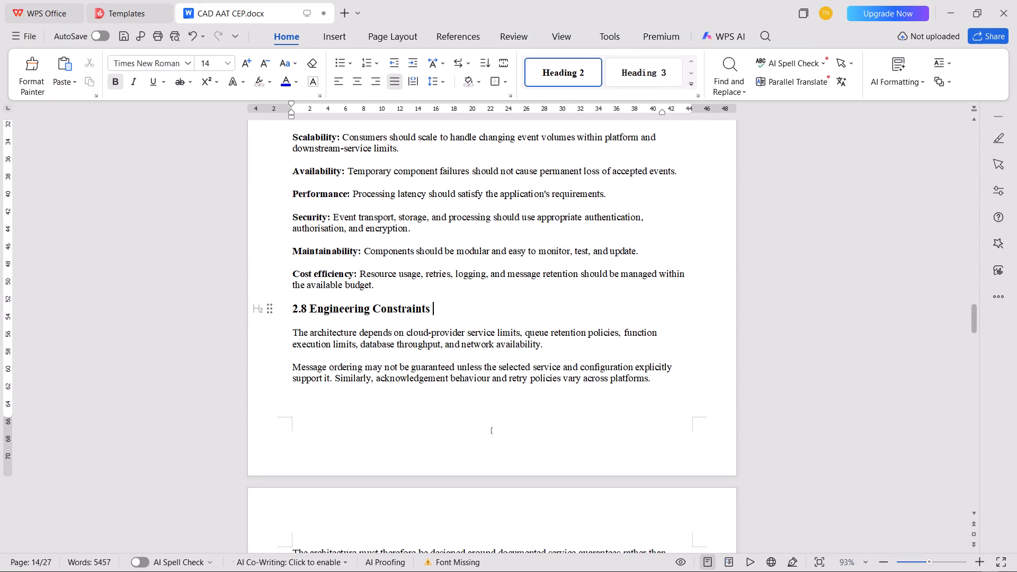
type(":")
scroll(458, 303, "up", 4)
left_click(487, 252)
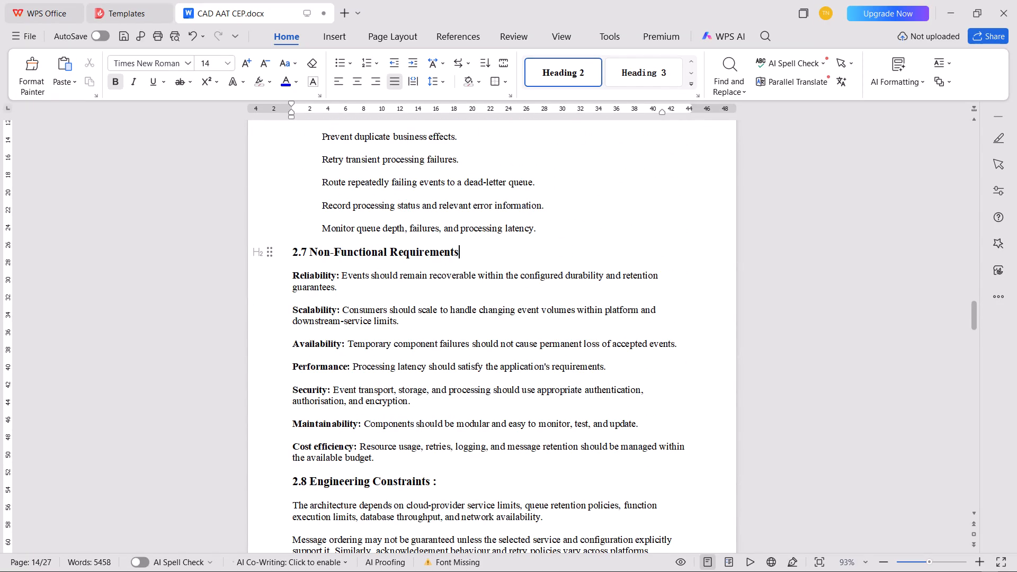
key("space")
type(":")
Format the ten system functions in section 2.6 as an indented lettered list from a. to j. with bold letters.
scroll(482, 251, "up", 4)
left_click_drag(550, 366, 451, 355)
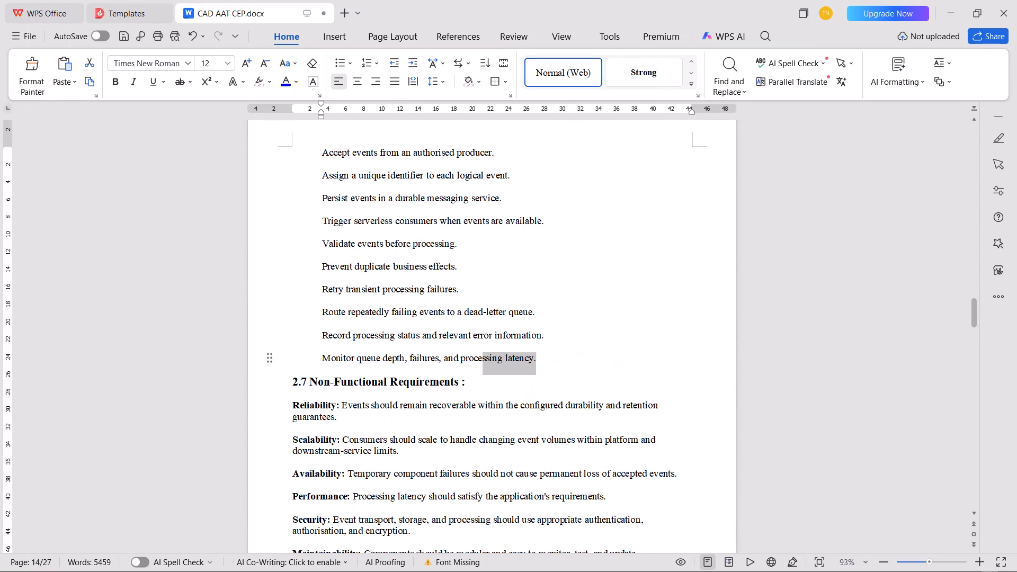
left_click_drag(451, 355, 301, 569)
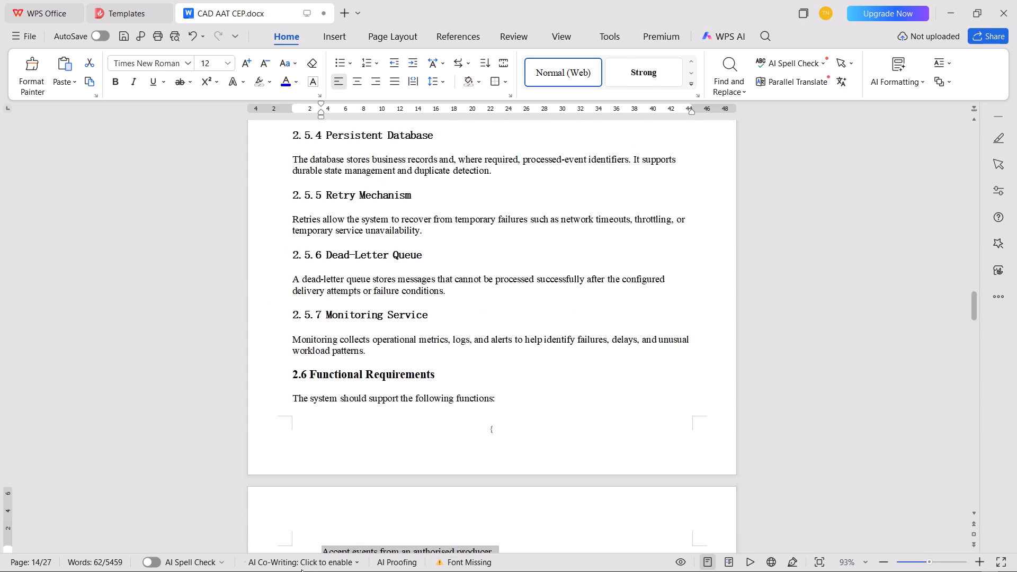
left_click_drag(301, 569, 293, 296)
left_click(378, 60)
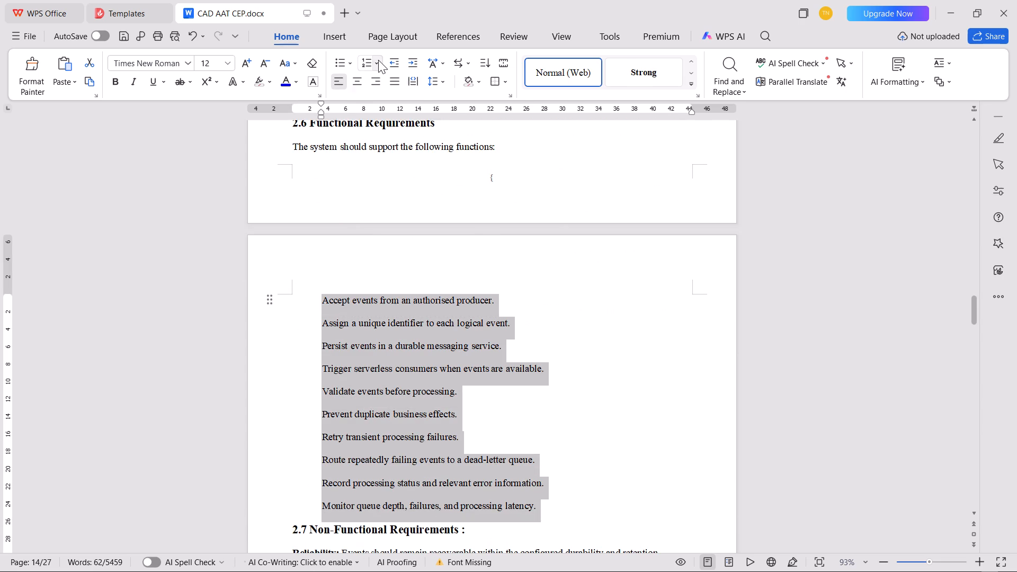
left_click(472, 153)
key("Tab")
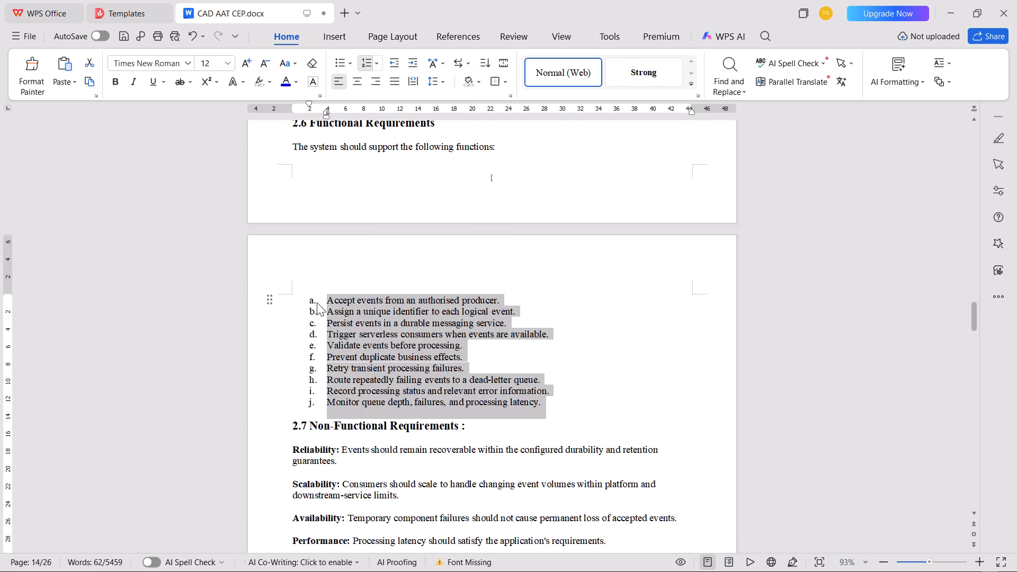
left_click(314, 301)
key("ctrl+b")
left_click(365, 339)
Add a colon at the end of the headings 2.6 Functional Requirements, 2.5.7 Monitoring Service and 2.5.6 Dead-Letter Queue.
scroll(367, 343, "up", 9)
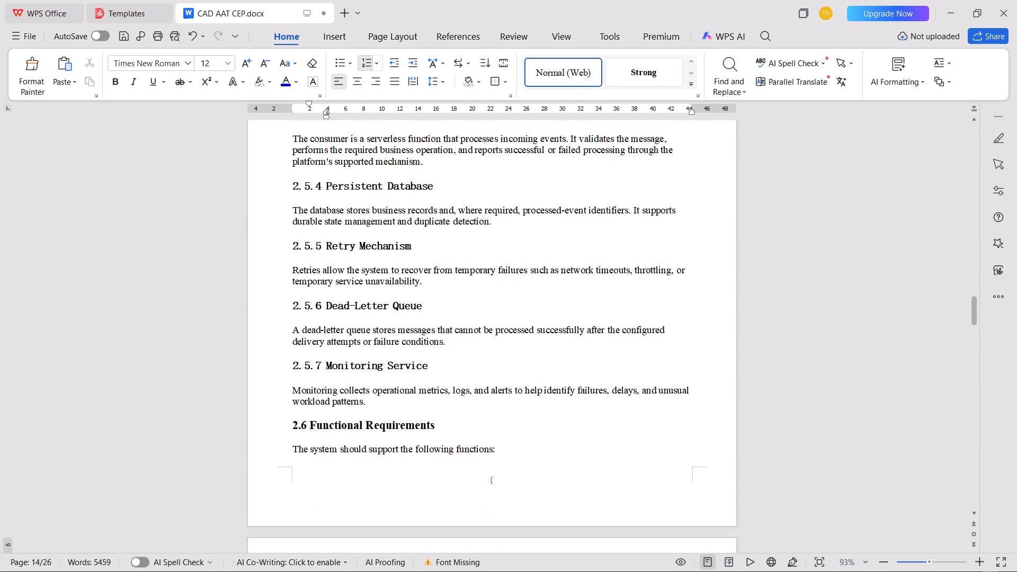
scroll(373, 354, "up", 2)
scroll(415, 289, "down", 4)
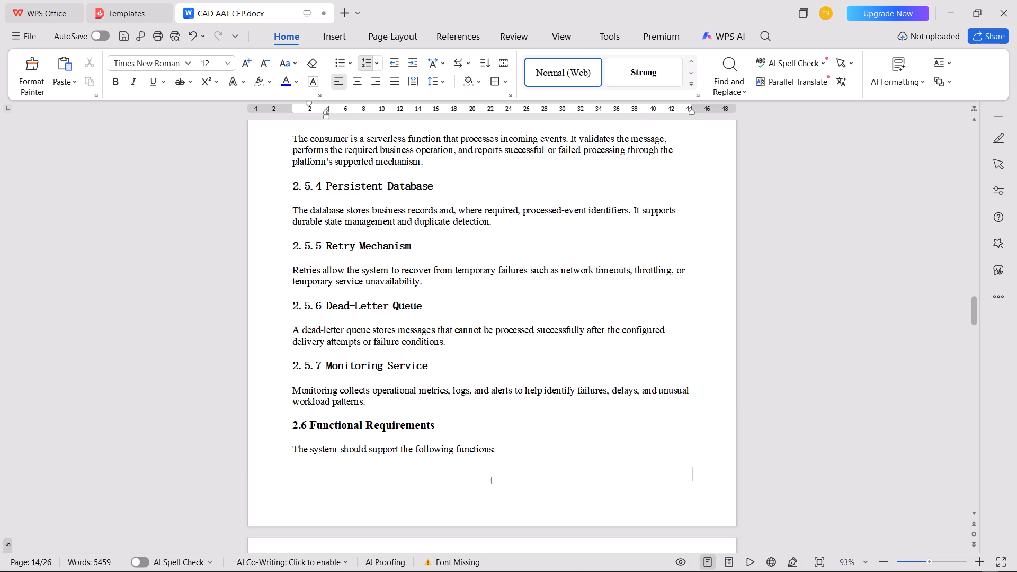
left_click(442, 430)
key("space")
type(":")
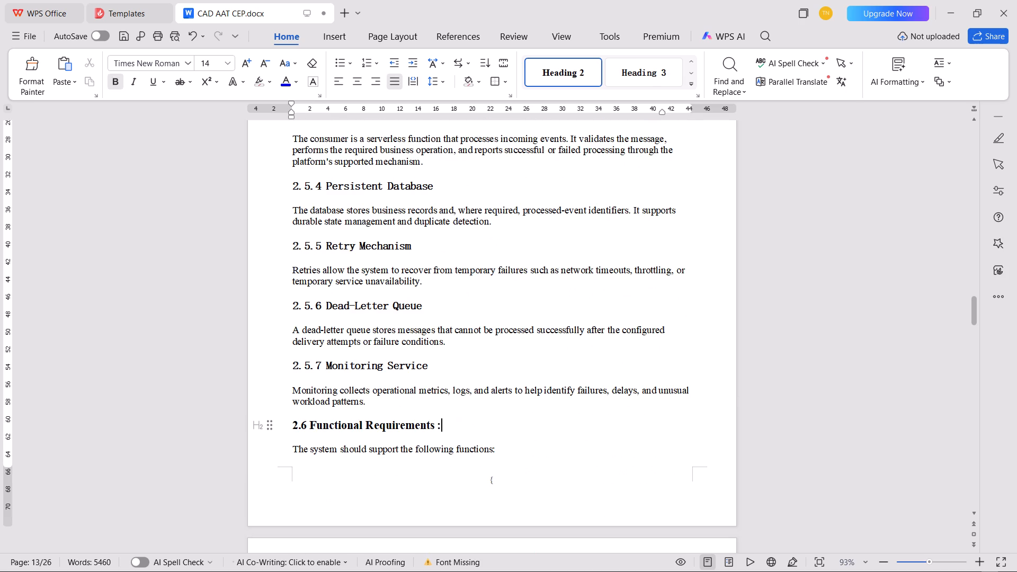
left_click(446, 365)
key("space")
type(":")
left_click(437, 305)
key("space")
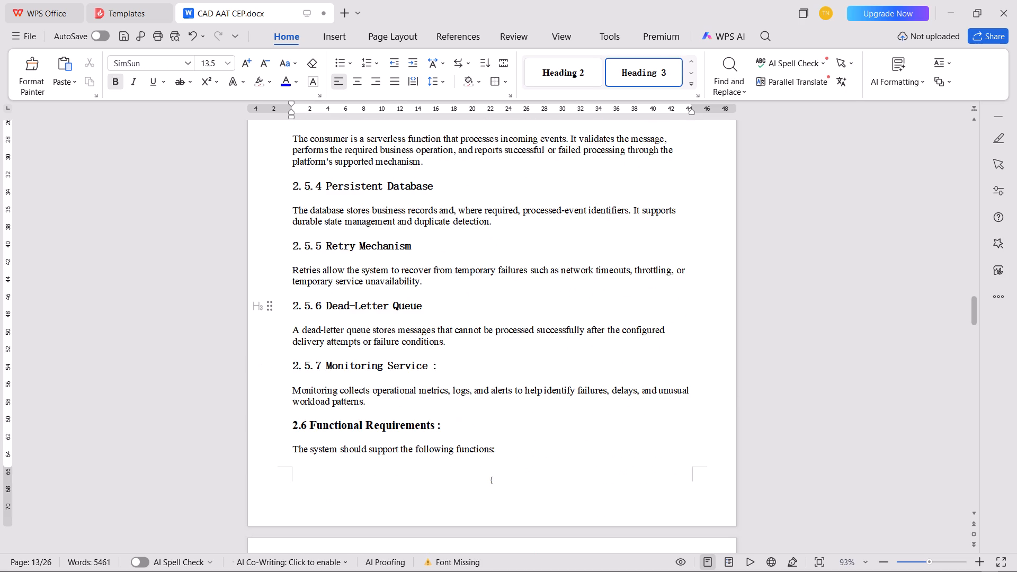
key("shift+colon")
Add a space and colon after the headings 2.5.5 Retry Mechanism, 2.5.4 Persistent Database and 2.5.3 Serverless Consumer.
left_click(426, 239)
key("space")
type(":")
left_click(444, 188)
key("space")
type(":")
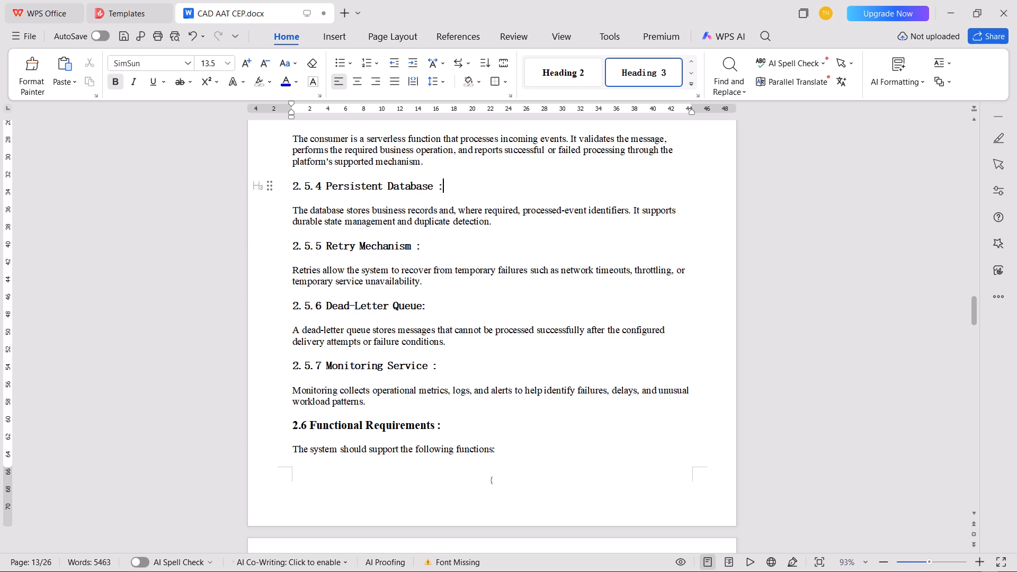
scroll(444, 188, "up", 2)
left_click(445, 210)
key("space")
type(":")
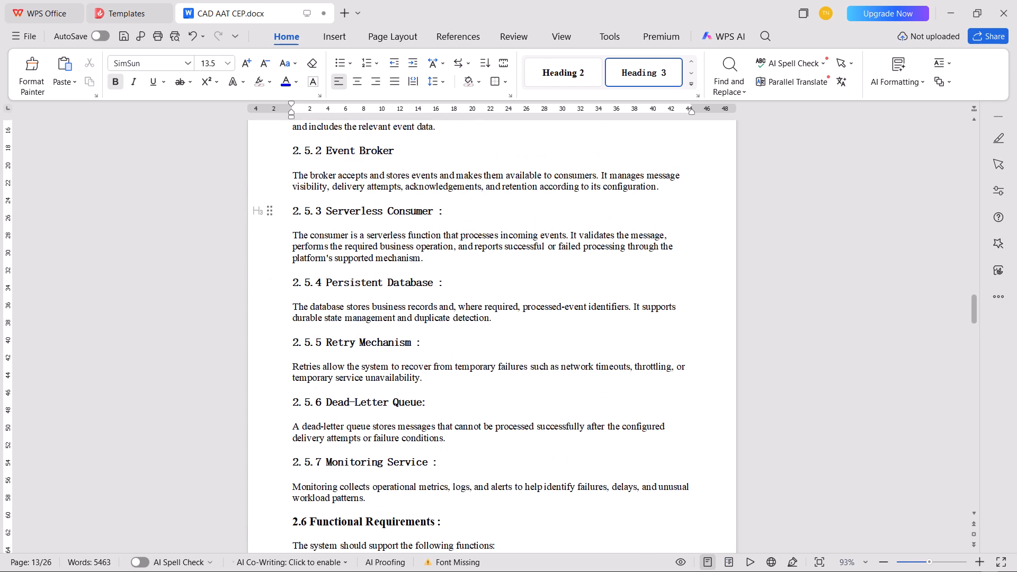
Add a colon after the heading 2.5.2 Event Broker, with a space separating it from the heading text.
scroll(445, 210, "up", 1)
left_click(411, 182)
key("space")
key("shift+colon")
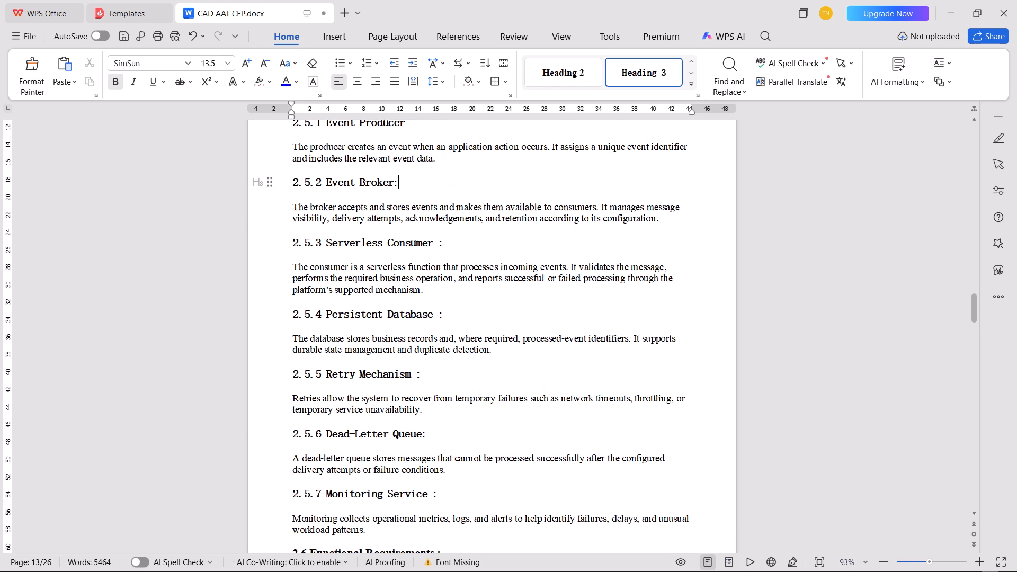
scroll(411, 182, "up", 1)
key("Left")
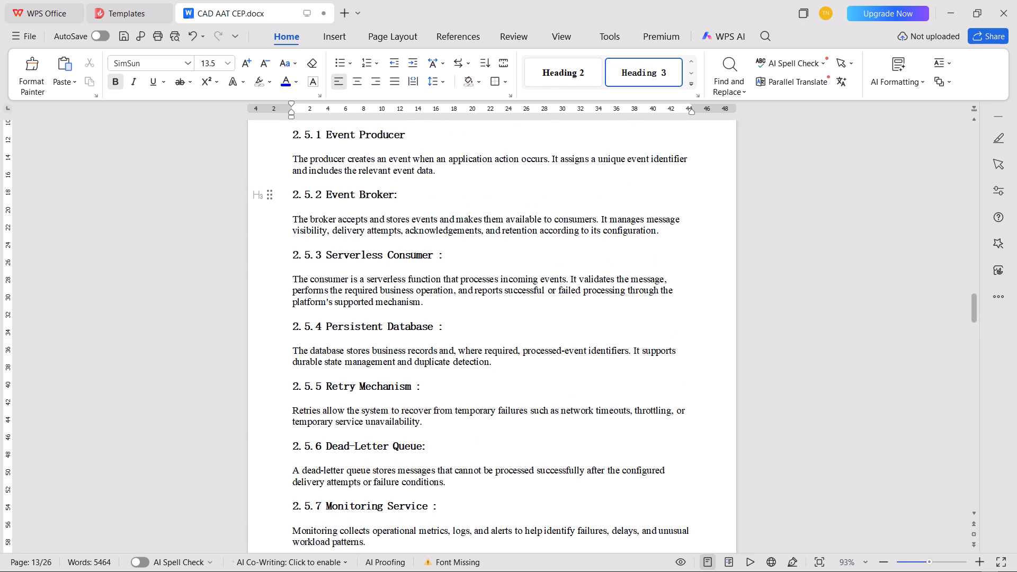
key("BackSpace")
type("r")
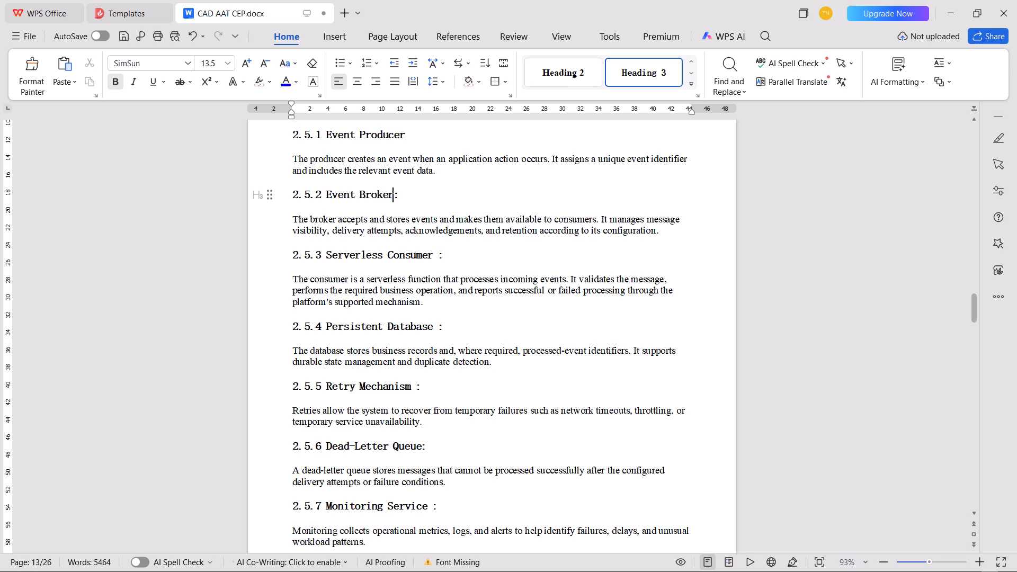
key("space")
key("BackSpace")
key("space")
Add a space and colon after the headings 2.5.1 Event Producer and 2.5 Components of the Proposed Architecture.
left_click(427, 136)
key("space")
type(":")
scroll(427, 136, "up", 4)
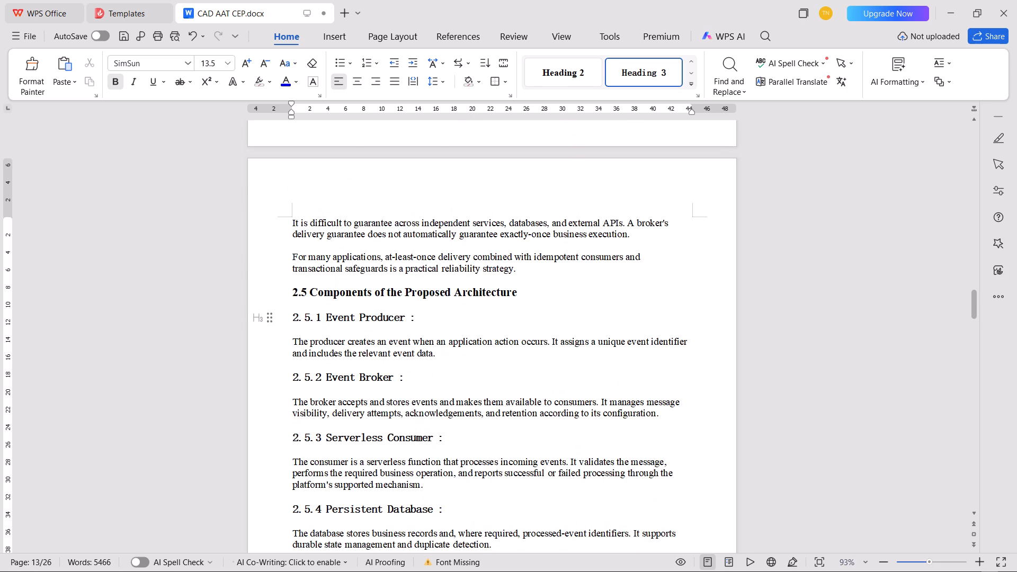
left_click(528, 290)
key("space")
type(":")
Add a space and colon after the headings 2.4.3 Exactly-Once Processing, 2.4.2 At-Least-Once Delivery and 2.4.1 At-Most-Once Delivery.
scroll(528, 290, "up", 4)
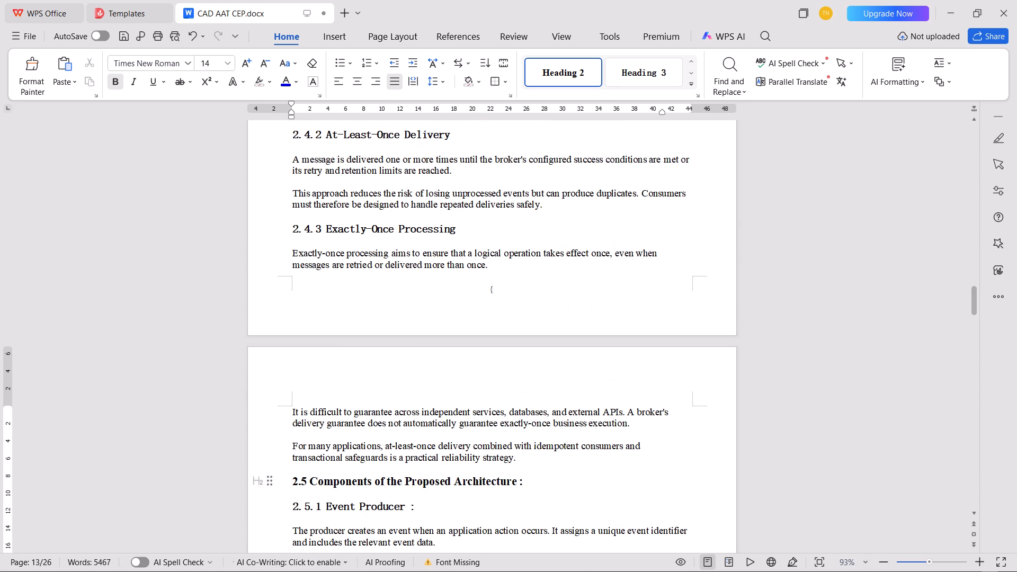
left_click(472, 224)
key("space")
type(":")
scroll(472, 224, "up", 1)
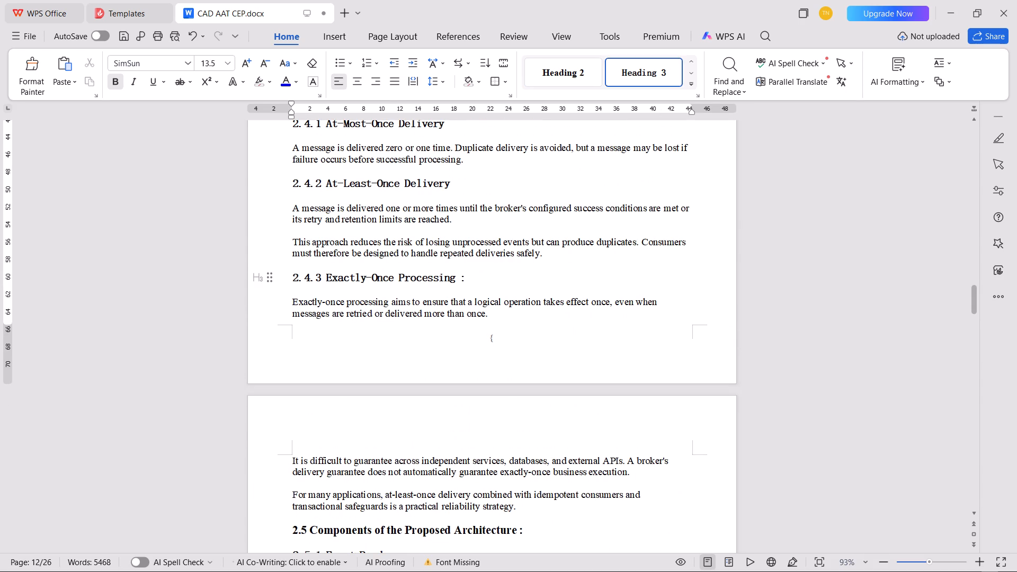
left_click(463, 182)
key("space")
type(":")
scroll(463, 182, "up", 1)
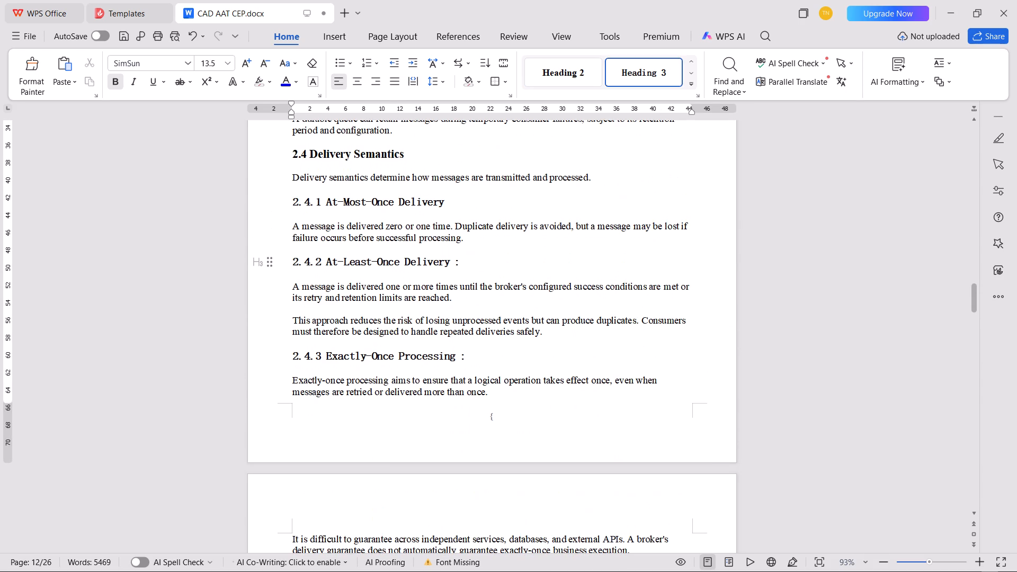
left_click(470, 199)
key("space")
type(":")
Add a space and colon after the heading 2.4 Delivery Semantics.
scroll(470, 199, "up", 1)
left_click(438, 204)
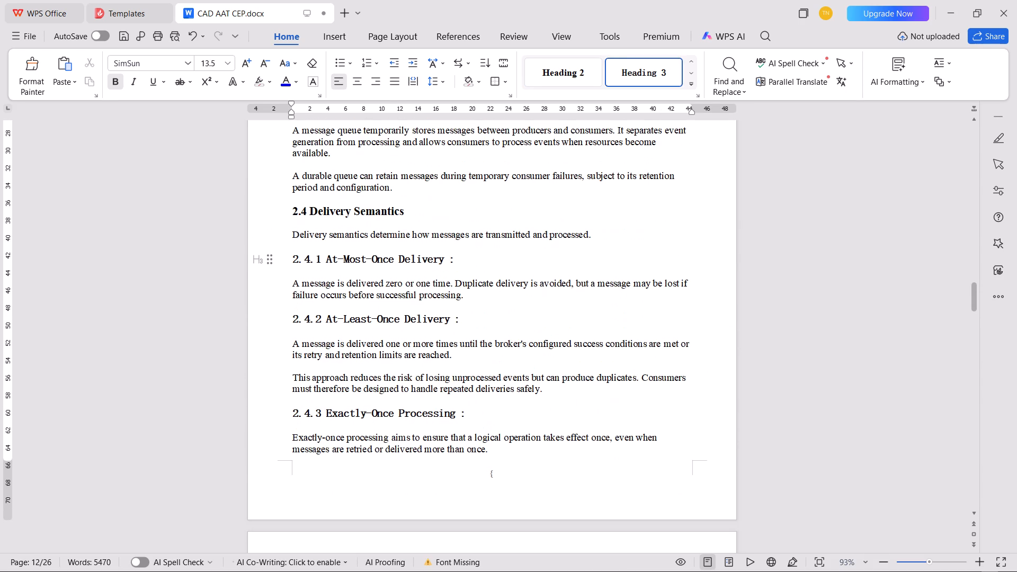
key("Up")
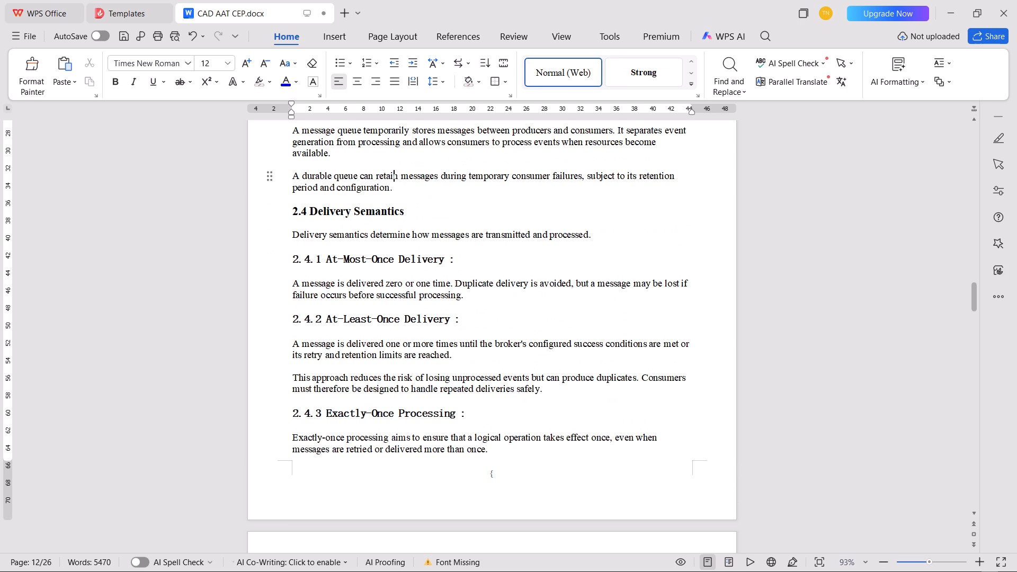
key("Down")
key("Down")
key("ctrl+Right")
key("space")
type(":")
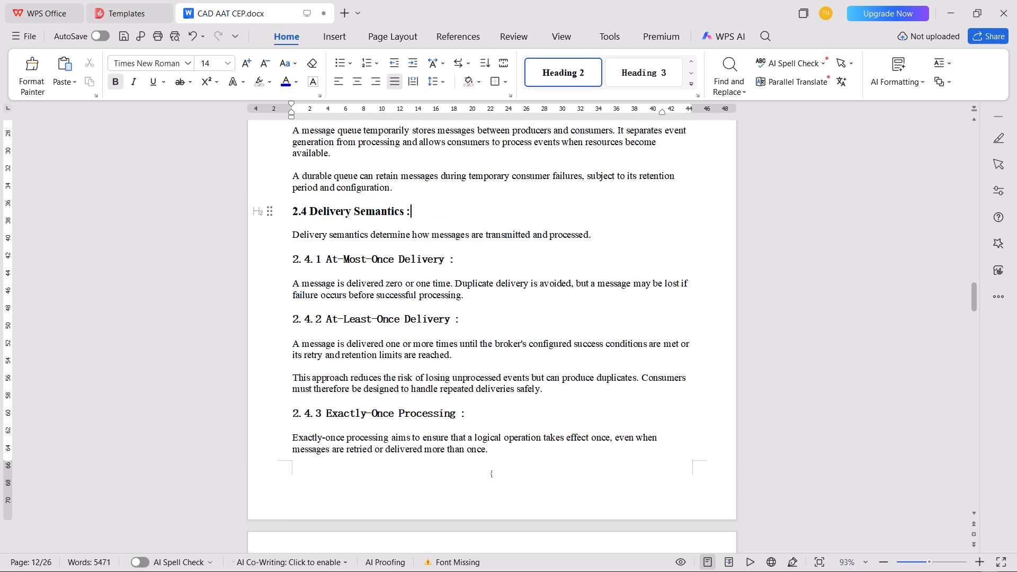
Add a space and colon after the headings 2.3.4 Message Queues, 2.3.3 Event-Driven Architecture and 2.3.2 Serverless Computing.
scroll(438, 204, "up", 2)
left_click(431, 242)
key("space")
type(":")
left_click(491, 160)
key("space")
type(":")
scroll(491, 160, "up", 1)
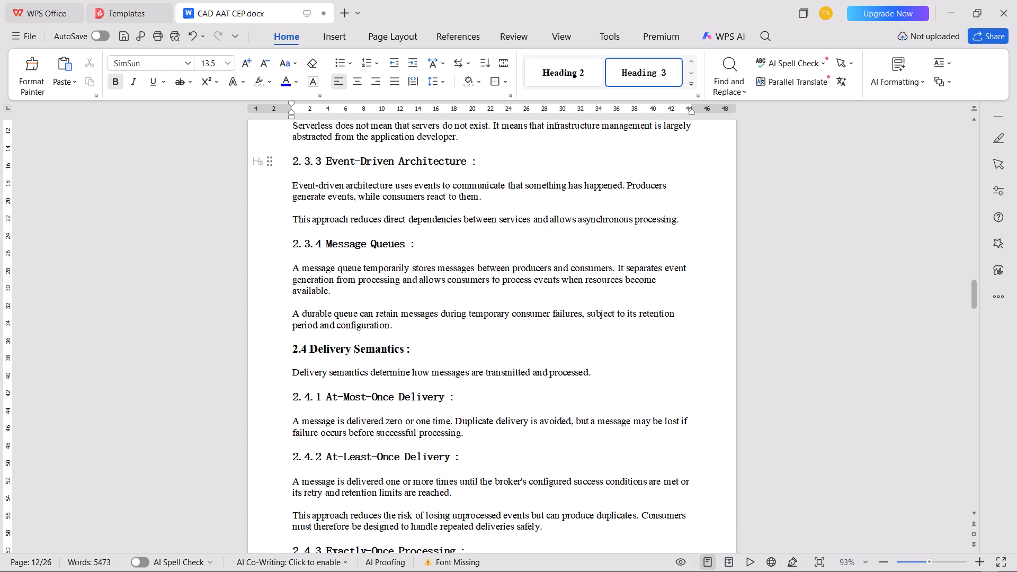
scroll(491, 160, "up", 2)
left_click(475, 192)
key("space")
type(":")
Add a space and colon after the heading 2.3.1 Cloud Computing.
scroll(475, 192, "up", 3)
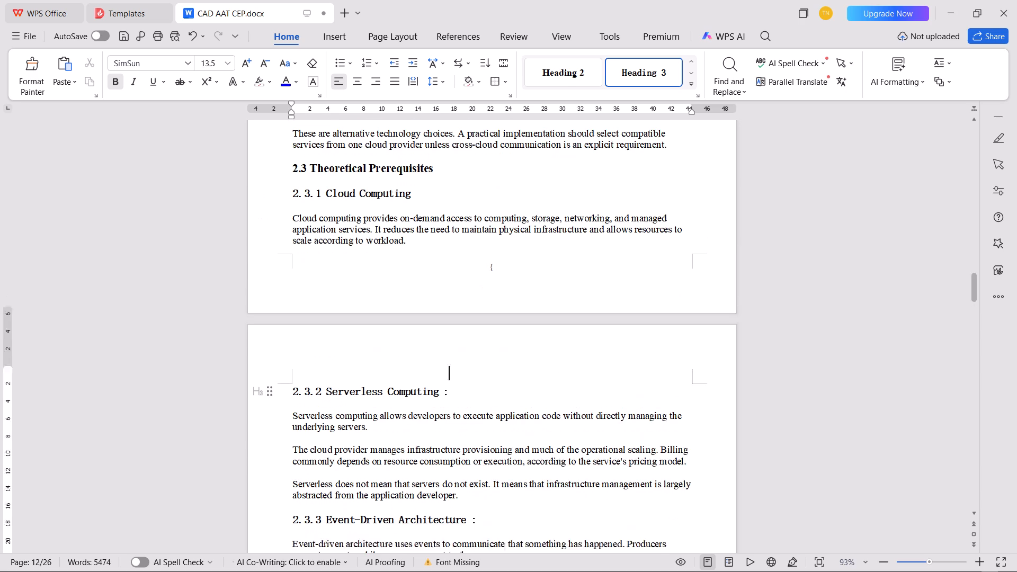
scroll(475, 192, "up", 1)
left_click(453, 199)
key("space")
type(":")
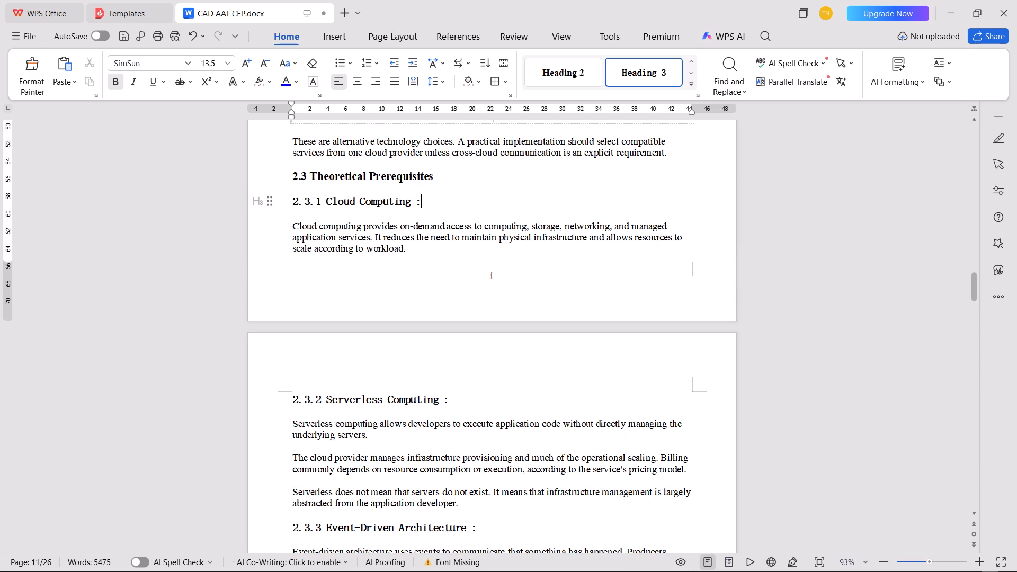
Add a space and colon after the headings 2.3 Theoretical Prerequisites, 2.2 Software Requirements and 2.1 Hardware Requirements.
left_click(447, 173)
key("space")
type(":")
scroll(447, 173, "up", 3)
scroll(458, 280, "up", 2)
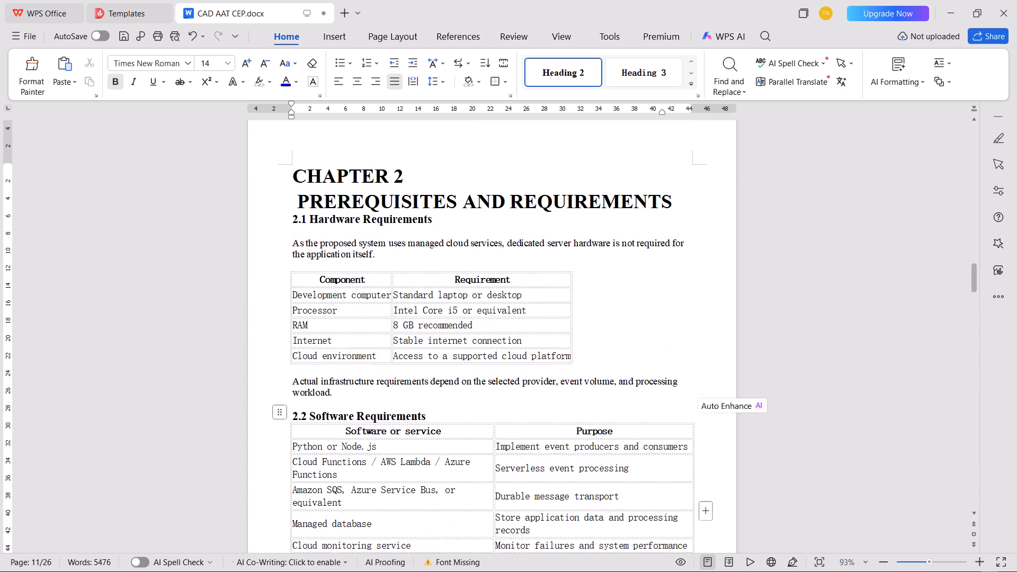
left_click(447, 415)
key("space")
type(":")
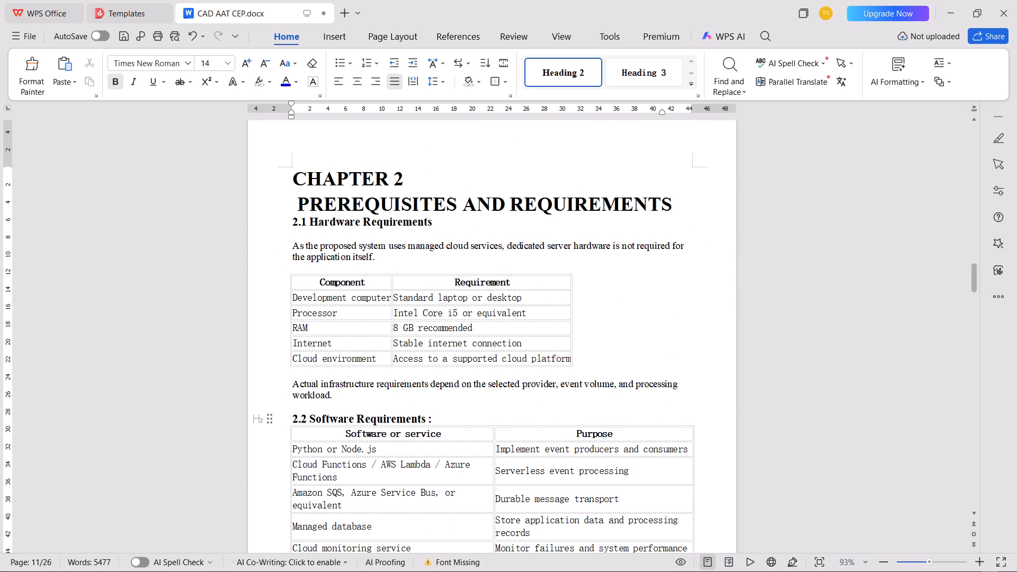
left_click(448, 221)
key("space")
type(":")
Add a space and colon after the headings 1.7 Proposed Solution, 1.6 Complex Engineering Problem Identification and 1.5 Scope.
scroll(448, 221, "up", 7)
left_click(412, 196)
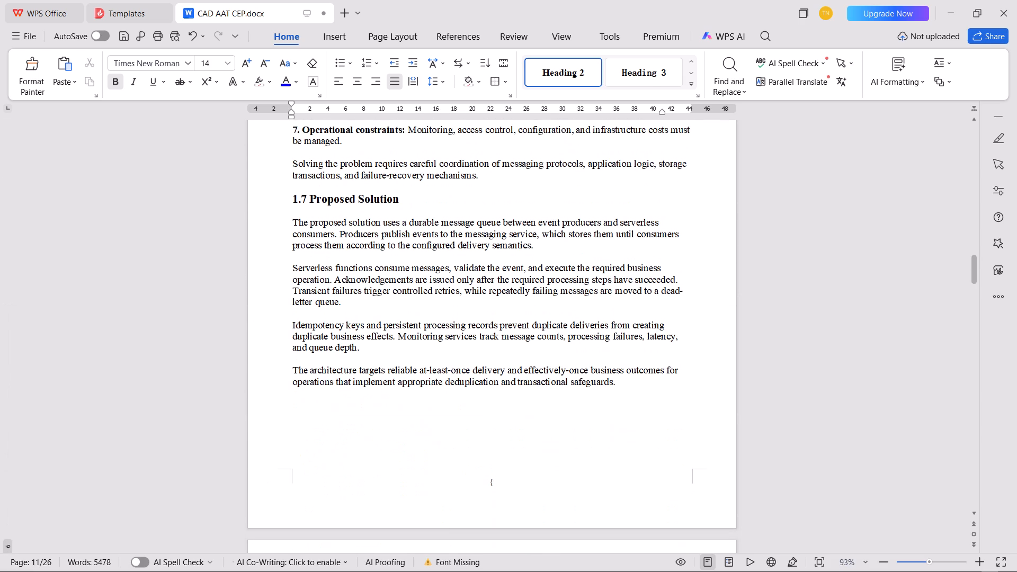
key("space")
type(":")
scroll(412, 196, "up", 6)
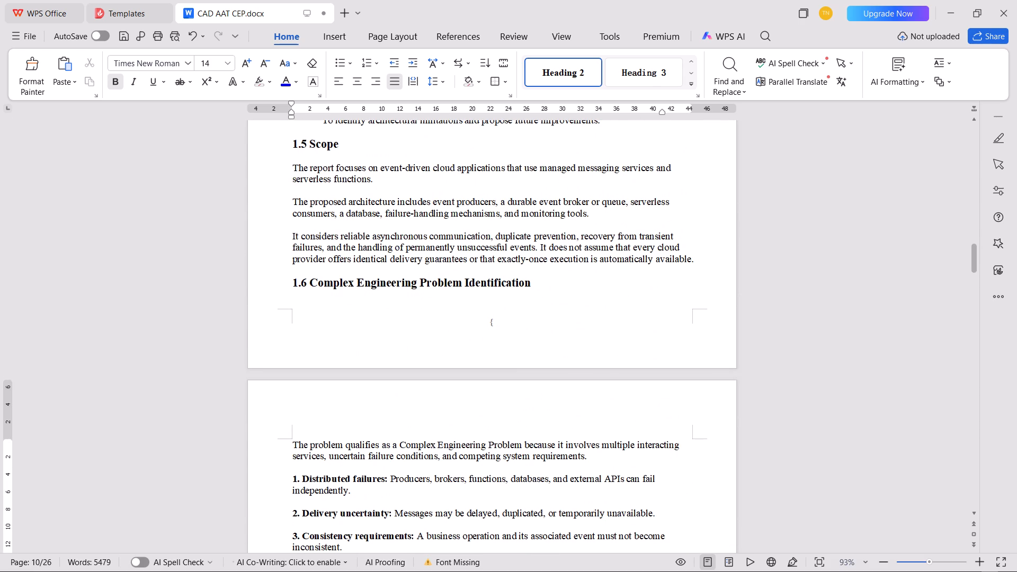
left_click(540, 283)
key("space")
type(":")
scroll(540, 283, "up", 1)
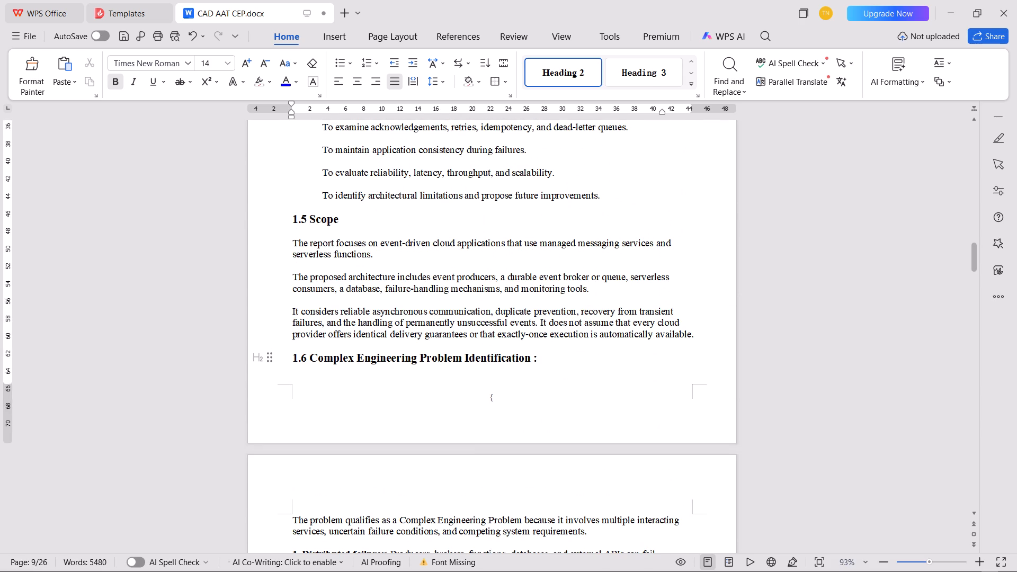
left_click(373, 222)
key("space")
type(":")
Turn the seven objectives under 1.4 into a lettered list (a., b., c.), indent it one level and make the letters bold.
scroll(386, 205, "up", 3)
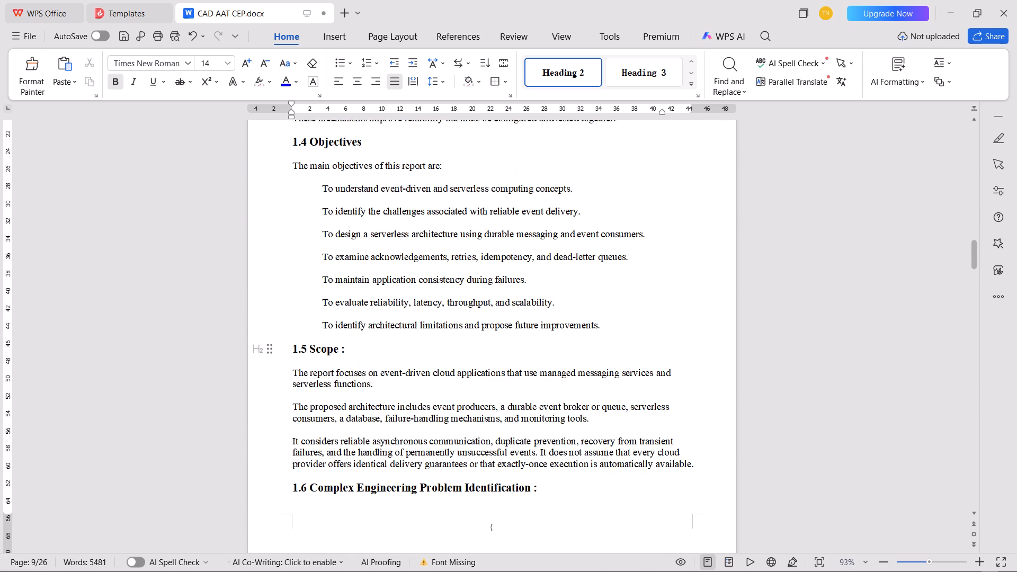
left_click_drag(607, 326, 297, 193)
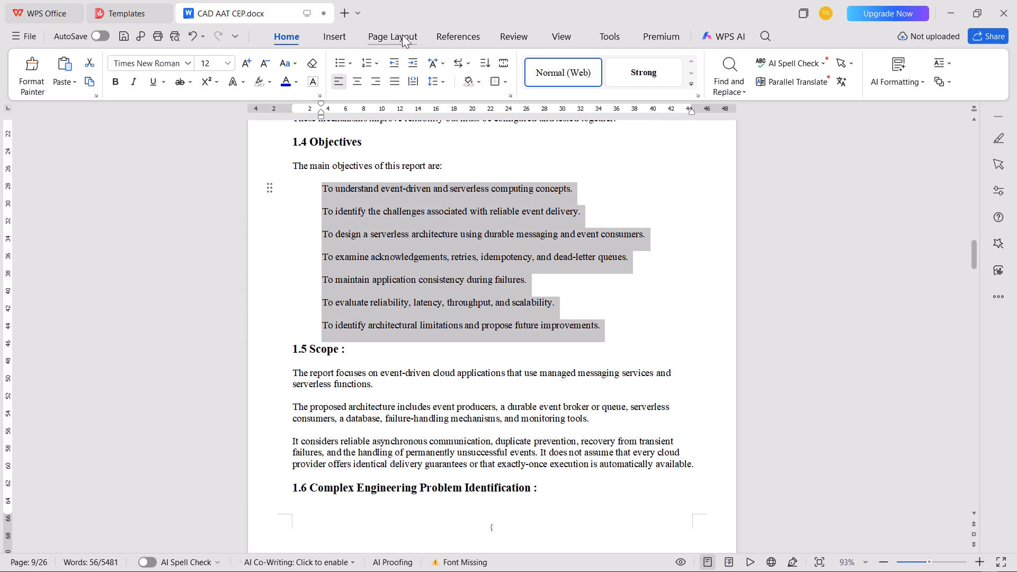
left_click(373, 65)
left_click(466, 162)
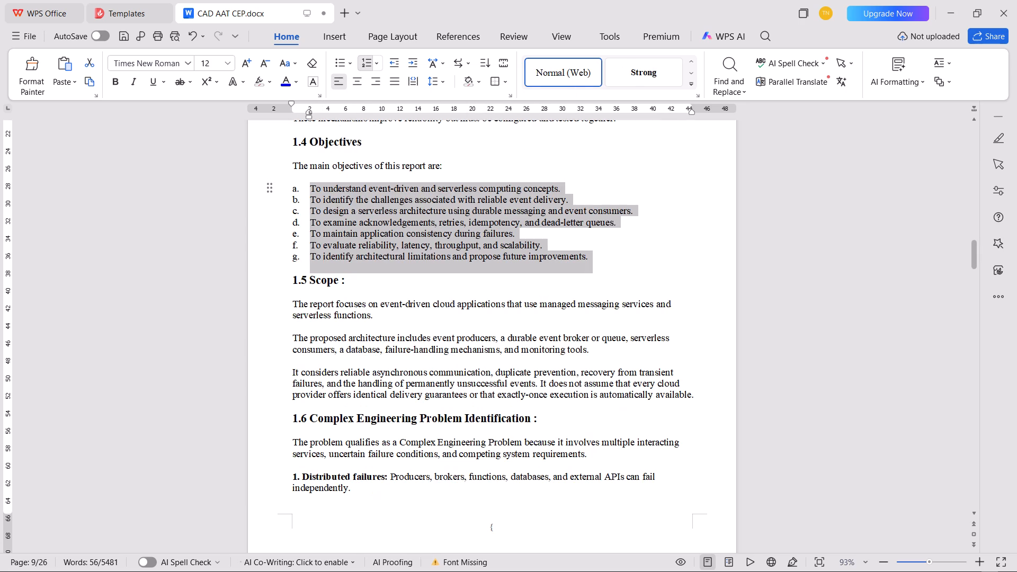
key("Tab")
left_click(308, 192)
left_click(310, 192)
key("ctrl+b")
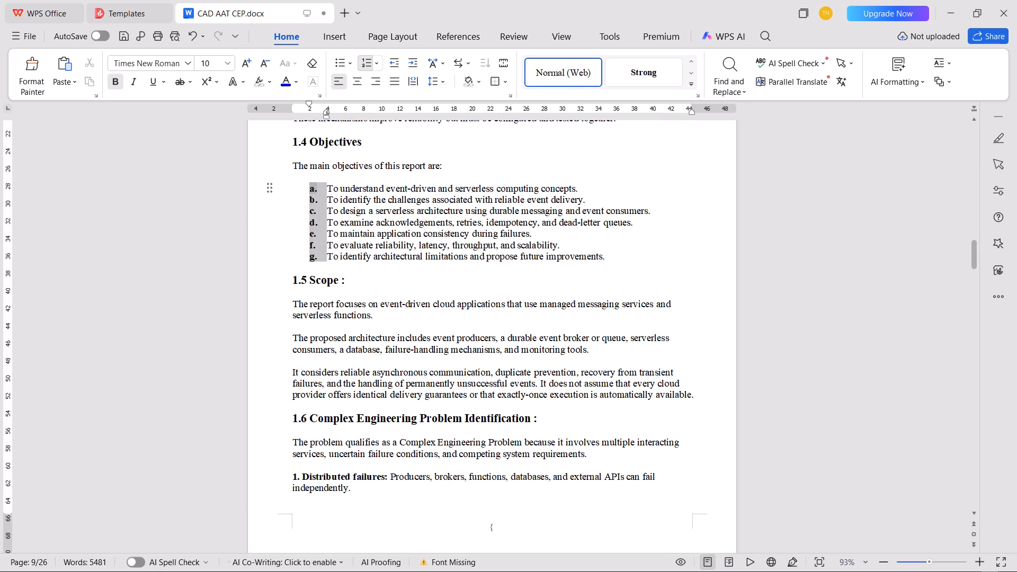
Add a space and colon after the headings 1.4 Objectives and 1.3 Need for Reliable Event Delivery.
scroll(402, 246, "up", 9)
scroll(388, 441, "down", 3)
left_click(384, 364)
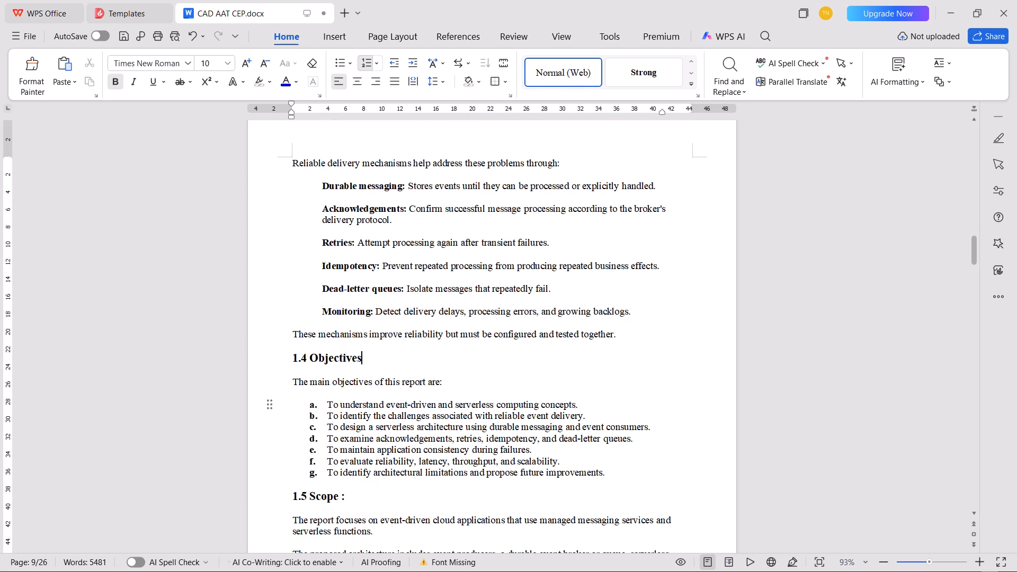
key("space")
type(":")
scroll(384, 364, "up", 2)
scroll(466, 263, "up", 2)
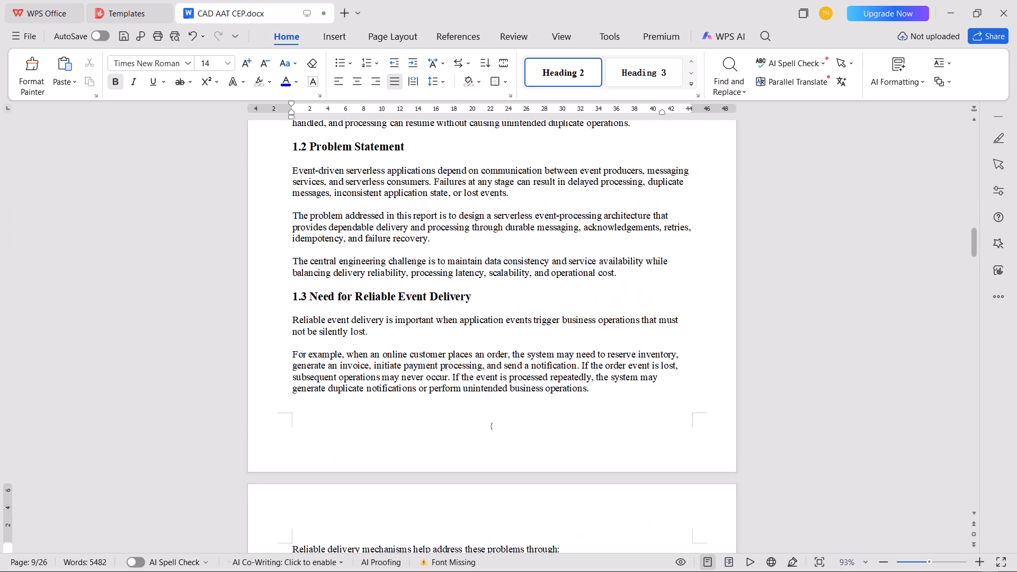
left_click(509, 298)
key("space")
type(":")
key("space")
Turn the reliable delivery mechanisms, Durable messaging to Monitoring, into a lettered list (a., b., c.), indented one level with bold letters.
scroll(551, 318, "down", 6)
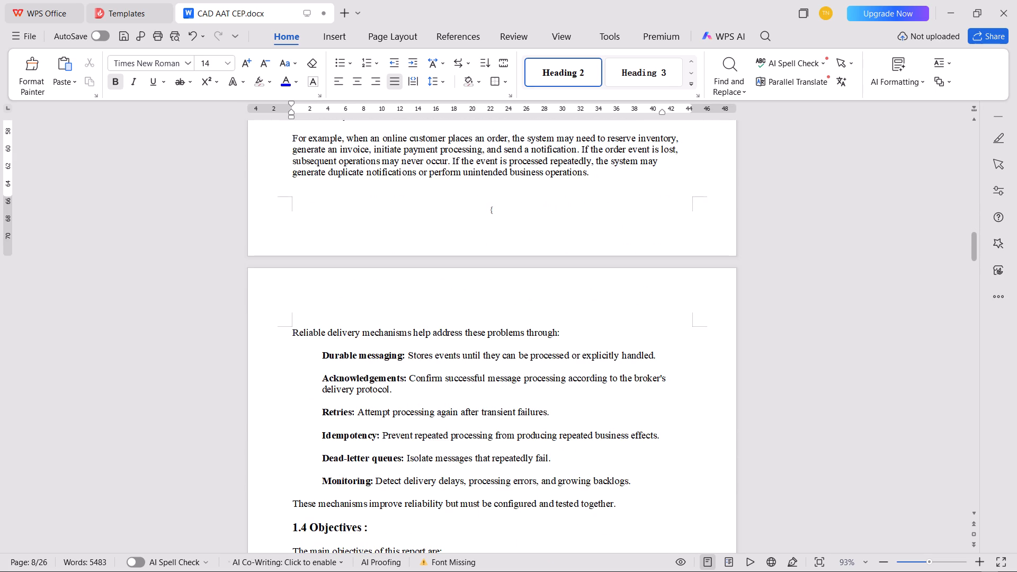
left_click_drag(643, 483, 308, 353)
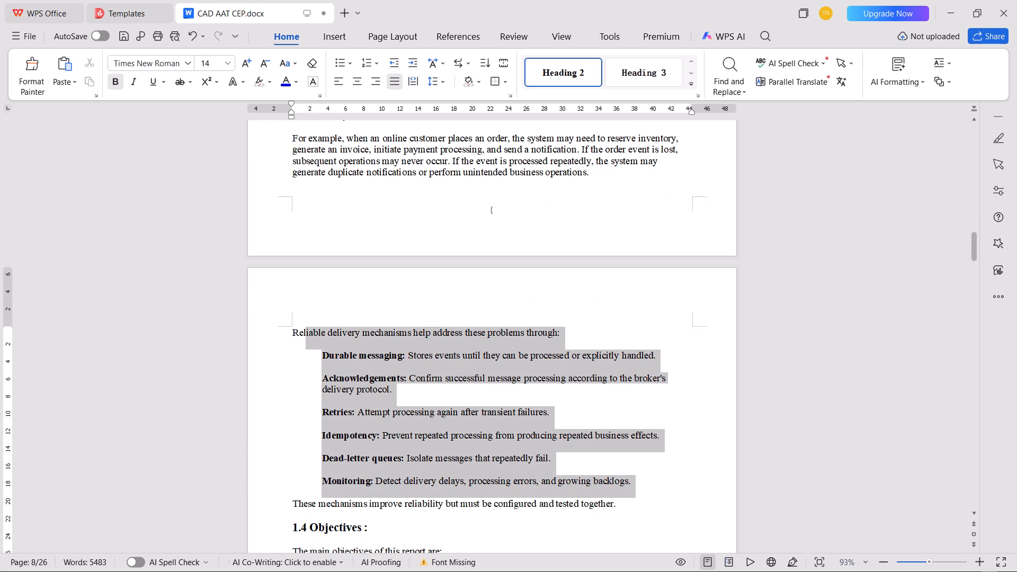
left_click_drag(308, 353, 311, 356)
left_click(380, 62)
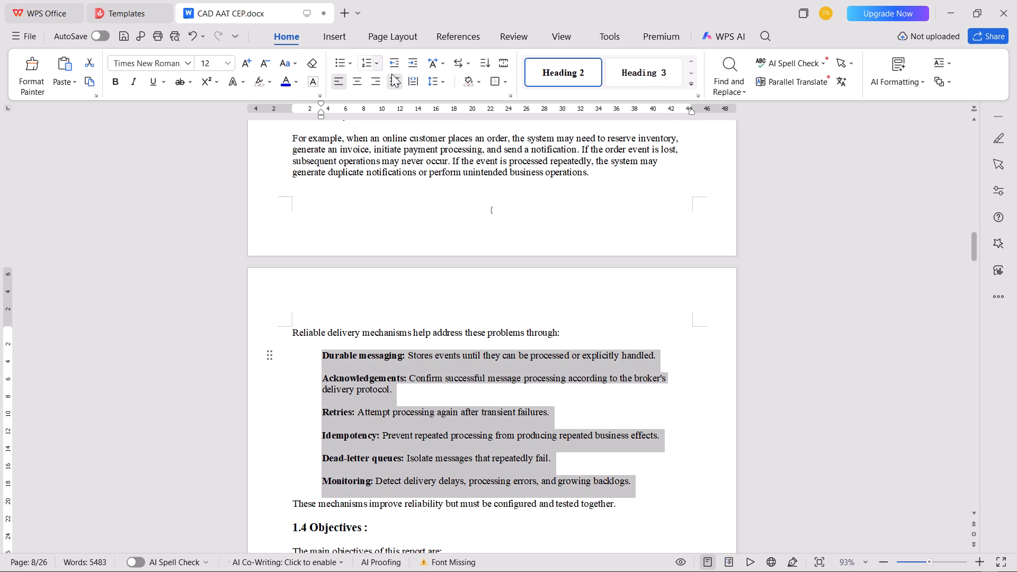
left_click(476, 161)
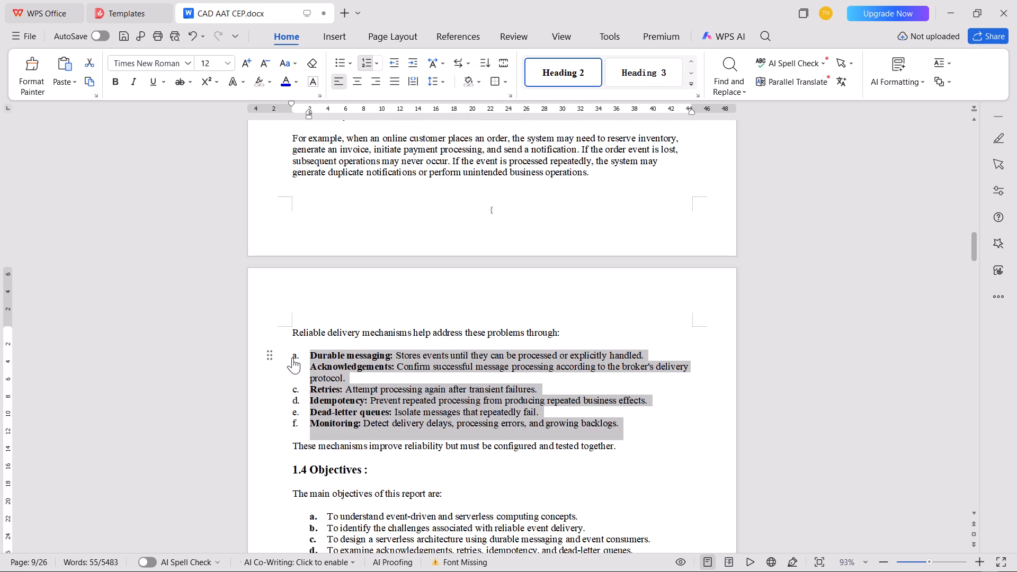
key("Tab")
left_click(311, 356)
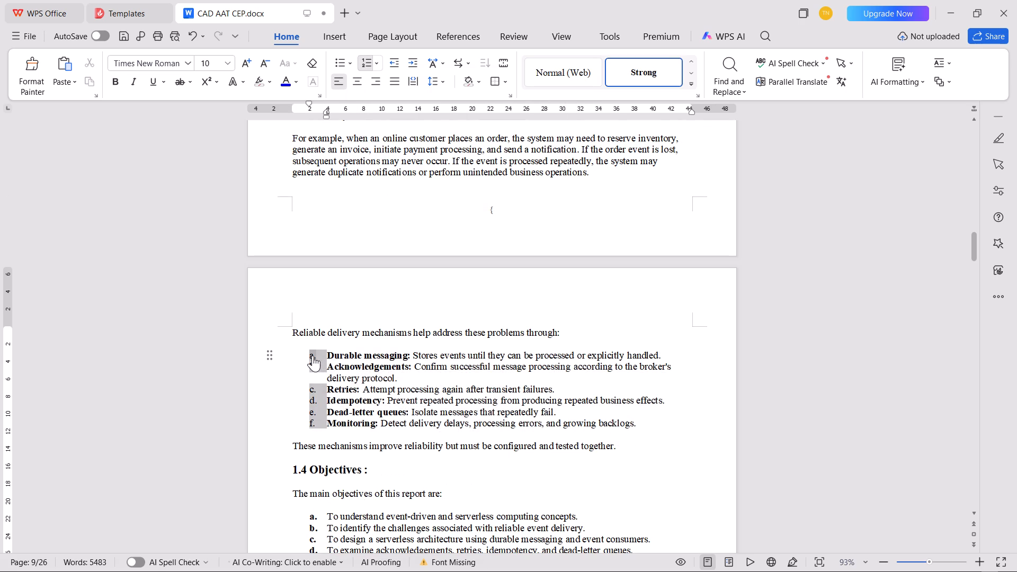
key("ctrl+b")
Add a space and colon after the heading 1.2 Problem Statement.
scroll(389, 402, "up", 13)
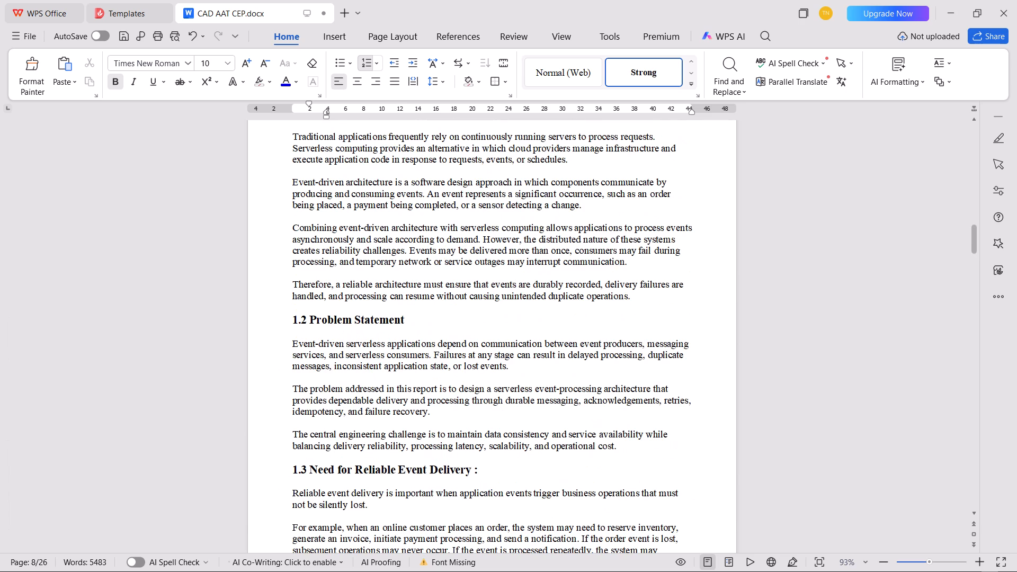
left_click(425, 320)
key("space")
type(":")
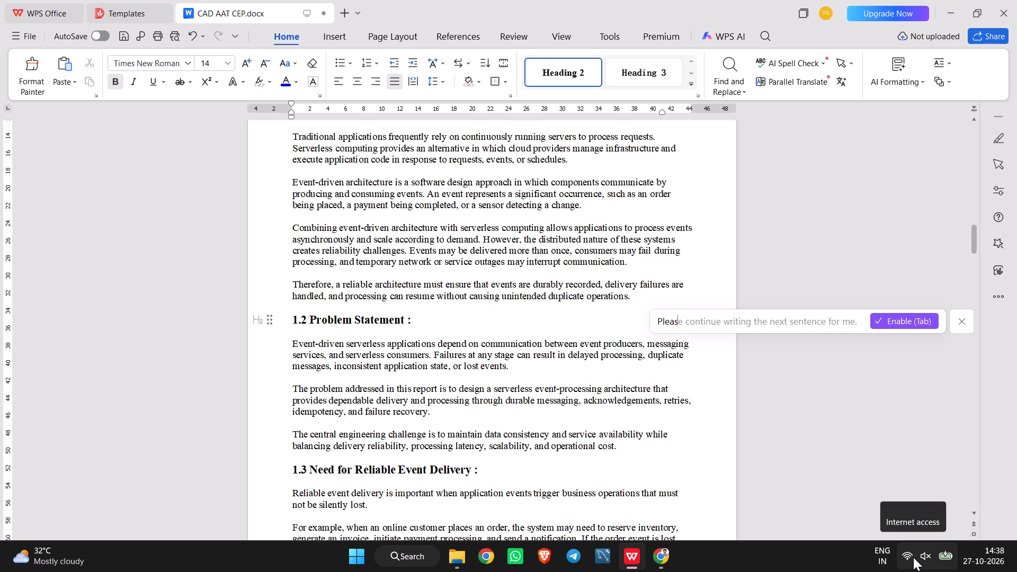
Remove the centring and indent from the heading 1.1 Introduction so it starts at the page's left margin.
scroll(967, 240, "up", 5)
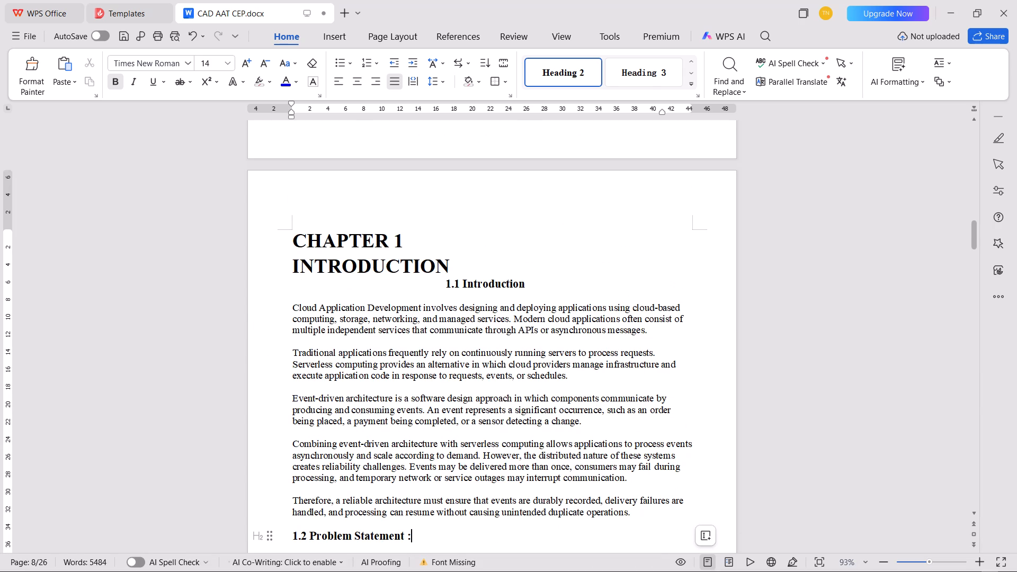
left_click(441, 284)
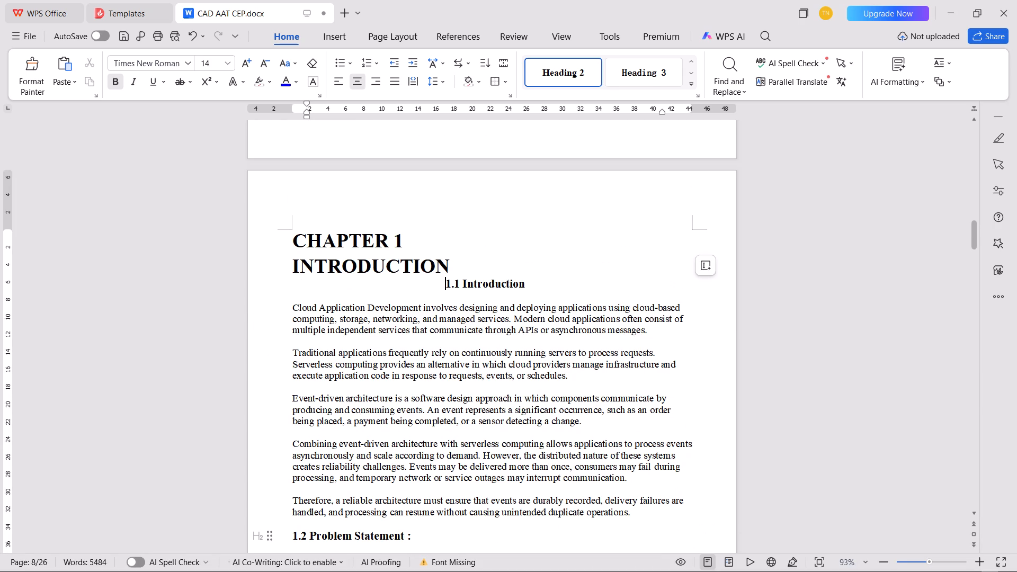
left_click(441, 284)
key("BackSpace")
key("BackSpace")
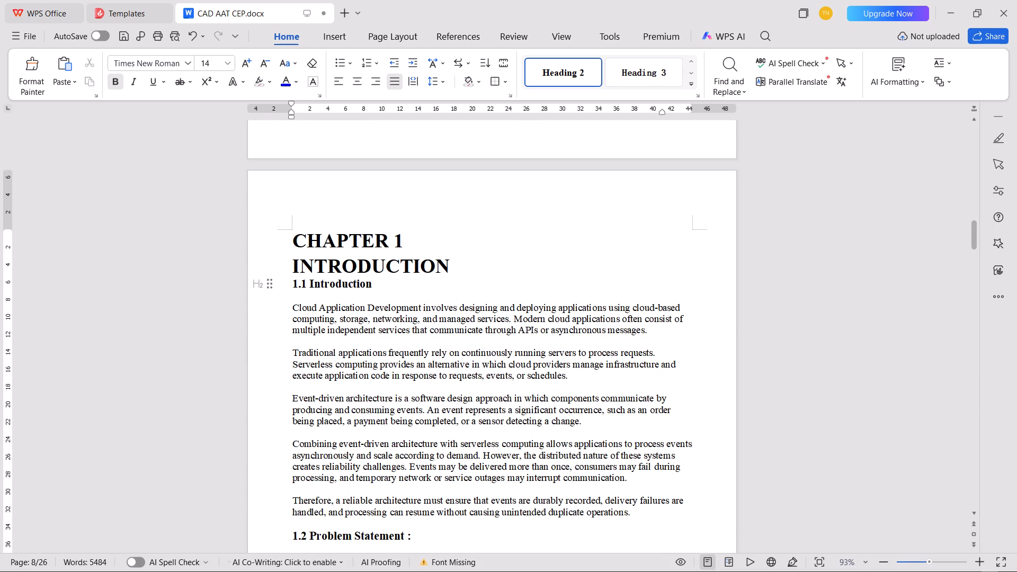
Set the font to Times New Roman for all text from the ABSTRACT heading through the end of the document.
scroll(439, 285, "up", 8)
scroll(439, 285, "up", 14)
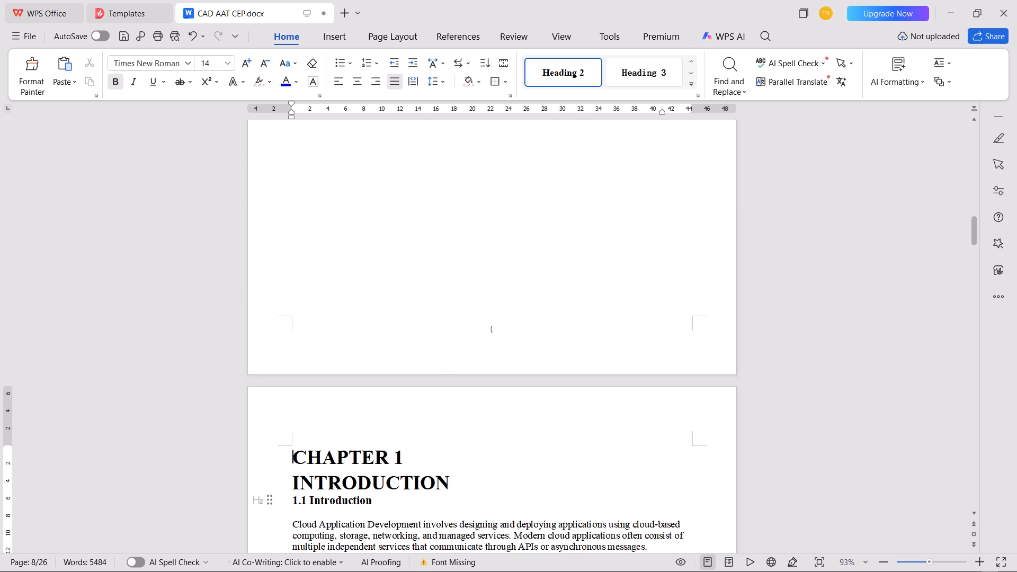
scroll(439, 285, "up", 19)
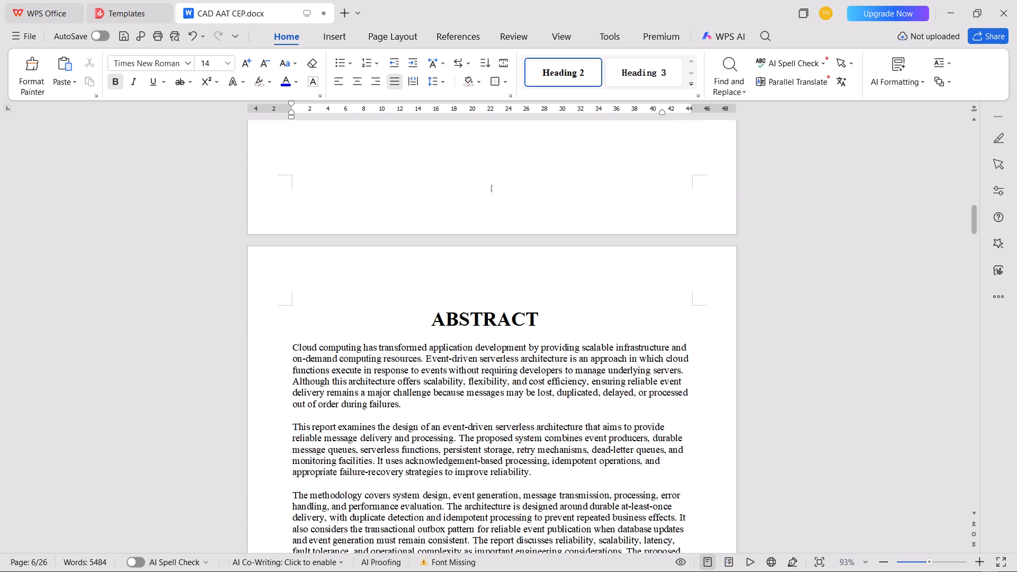
left_click_drag(268, 321, 282, 412)
scroll(281, 412, "down", 17)
scroll(282, 412, "up", 1)
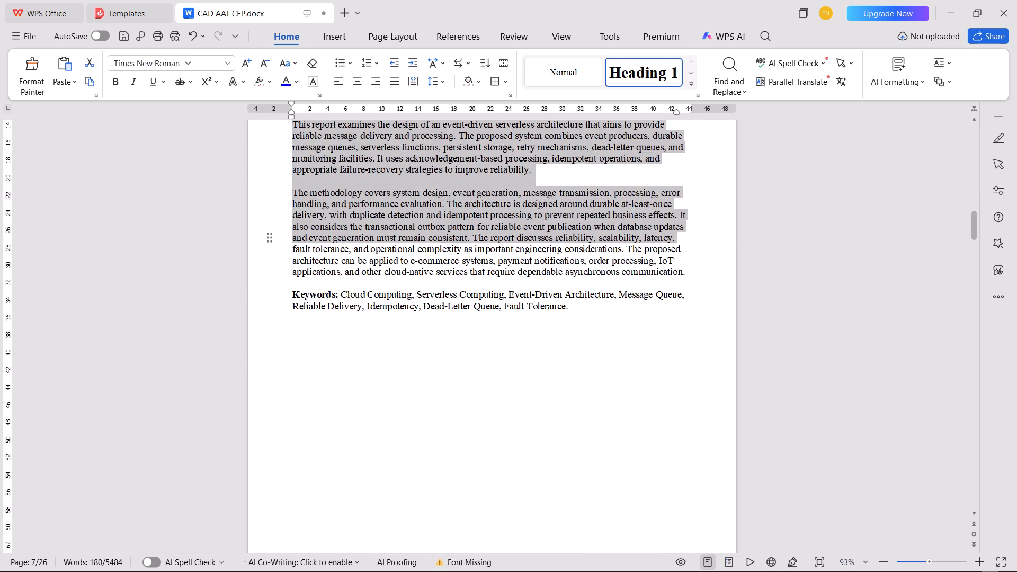
left_click_drag(282, 412, 286, 412)
scroll(282, 412, "down", 20)
scroll(282, 412, "down", 20)
scroll(282, 412, "down", 3)
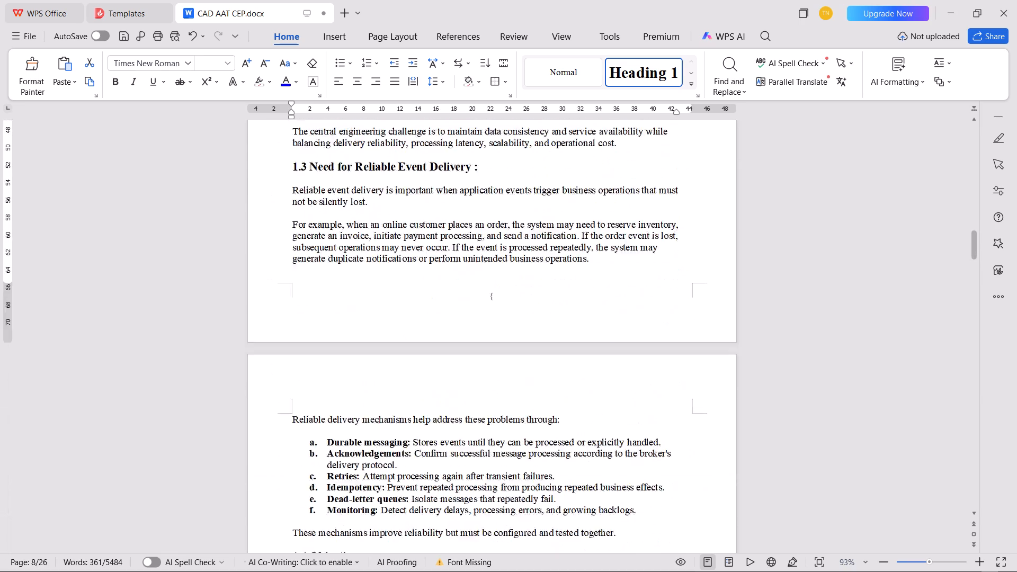
left_click_drag(286, 412, 204, 571)
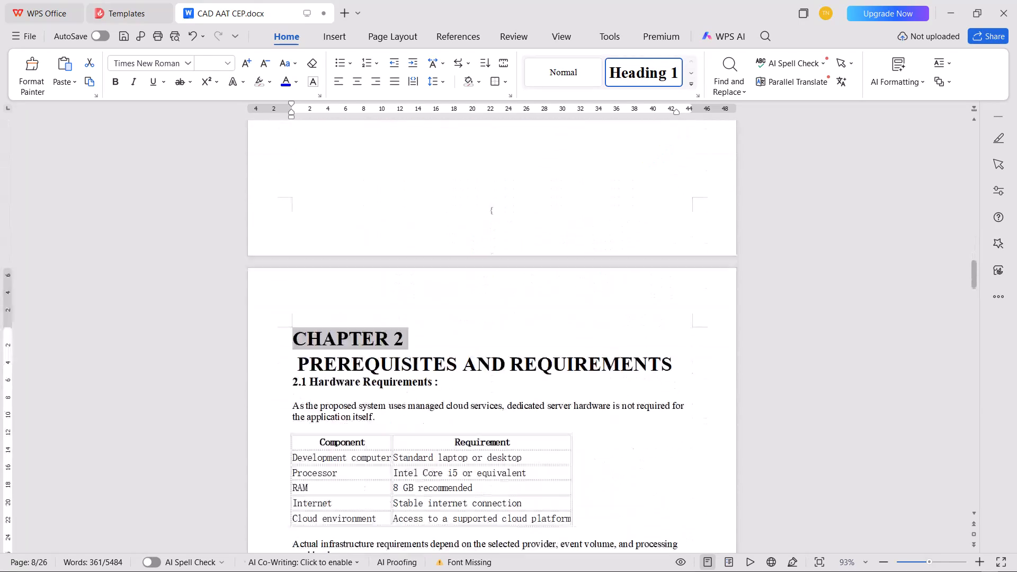
left_click_drag(204, 571, 192, 571)
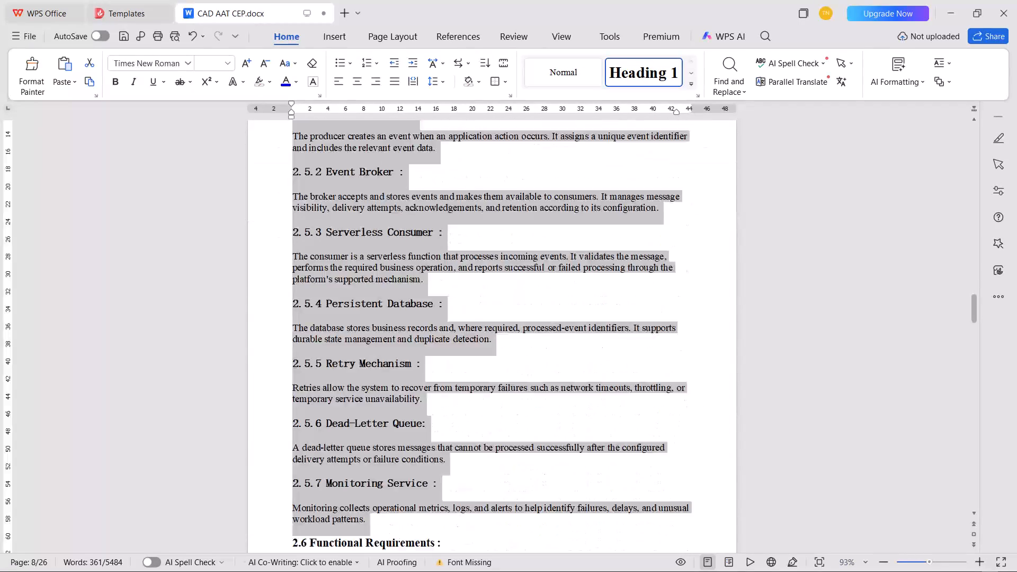
left_click_drag(192, 571, 271, 562)
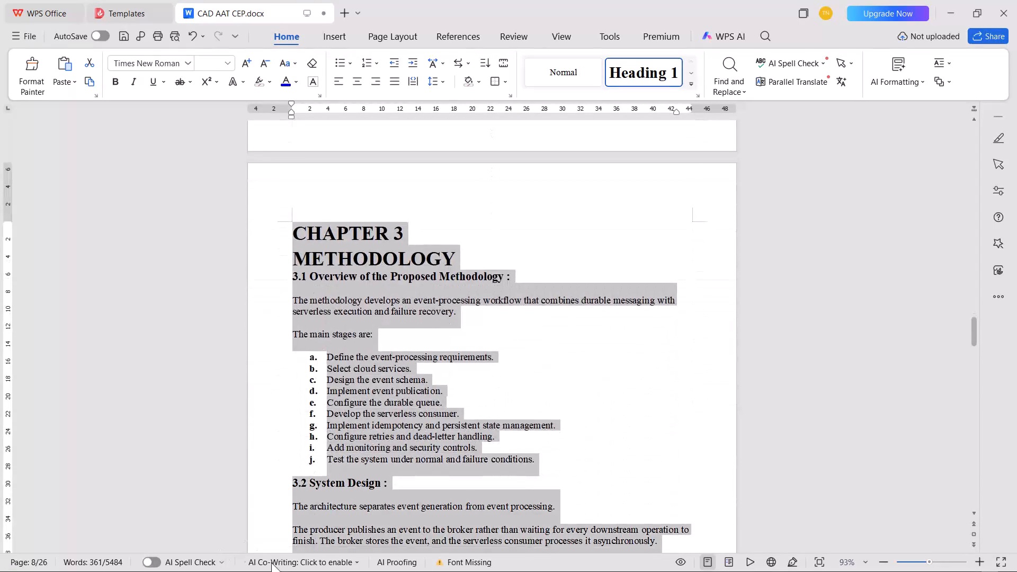
left_click_drag(271, 562, 346, 571)
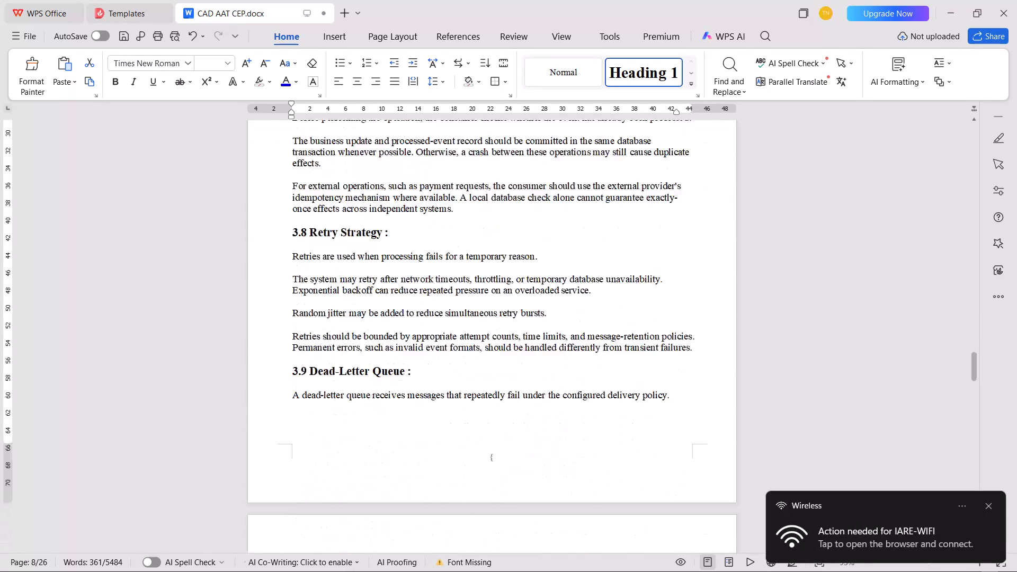
left_click_drag(346, 571, 344, 571)
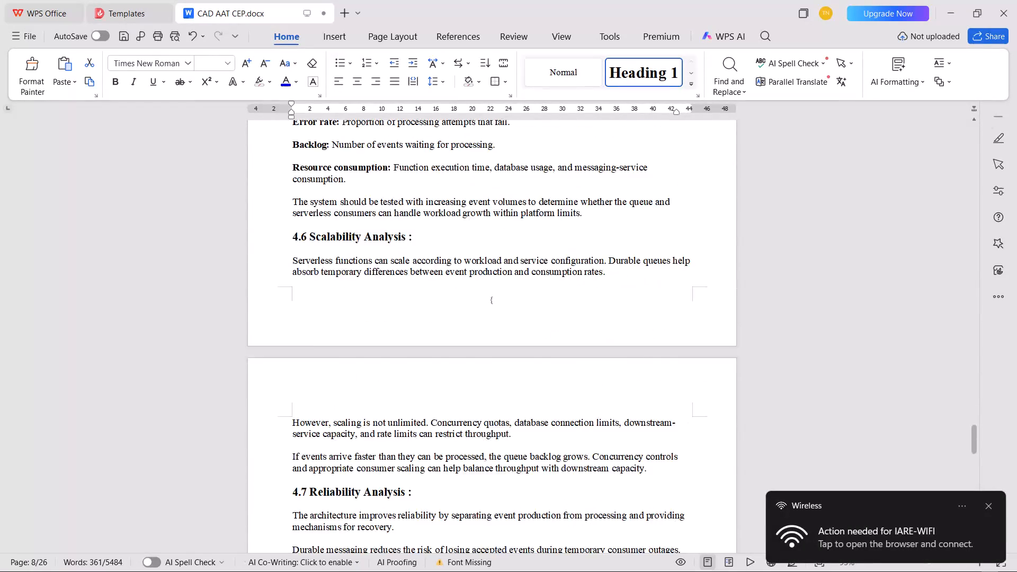
left_click_drag(344, 571, 336, 571)
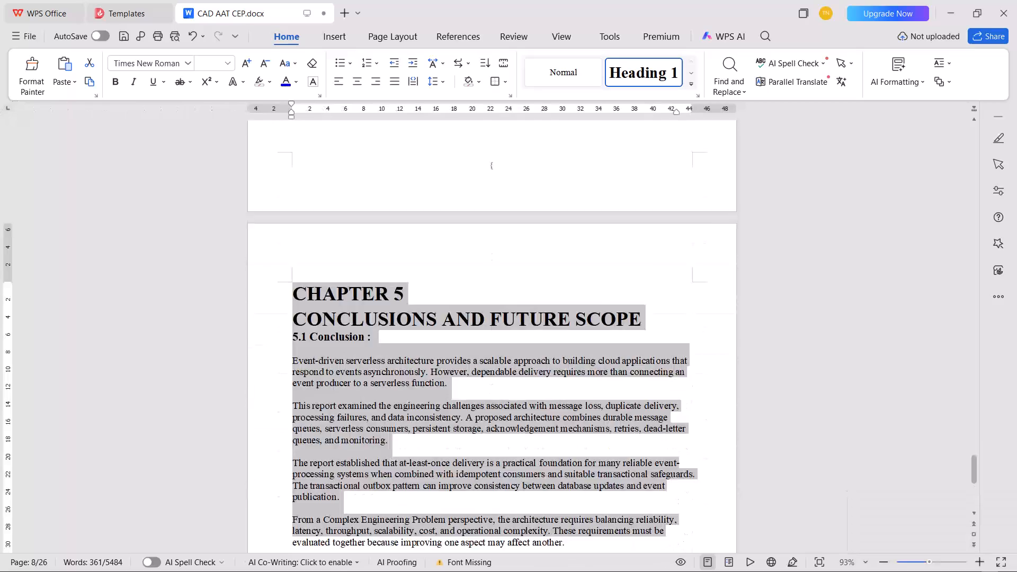
left_click_drag(336, 571, 378, 571)
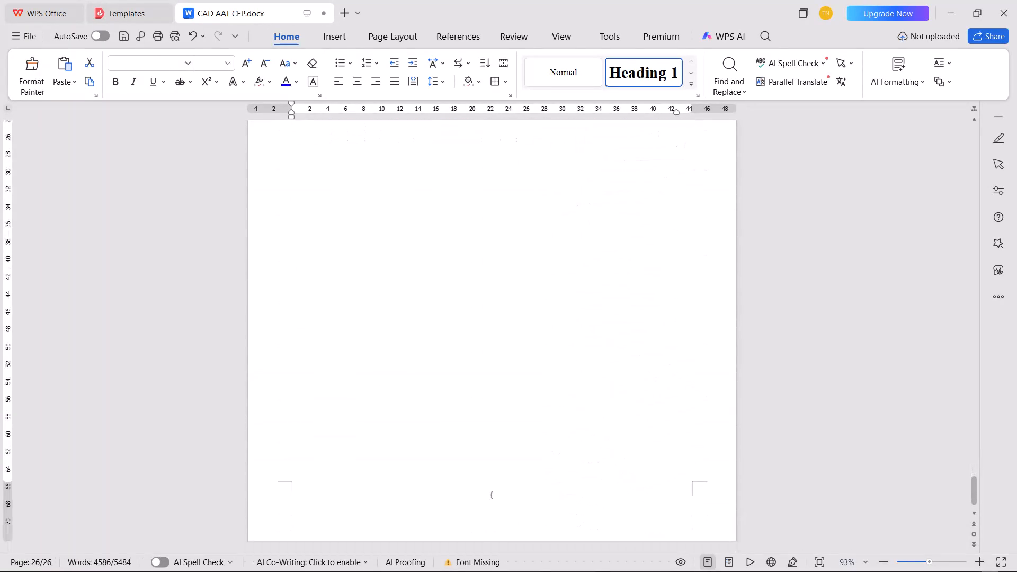
left_click_drag(378, 571, 549, 299)
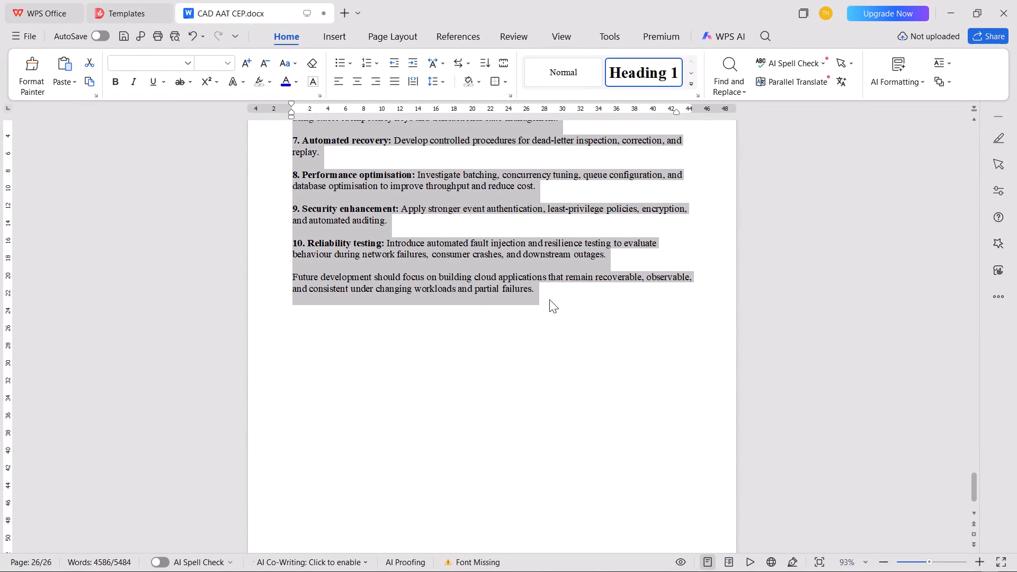
left_click(191, 61)
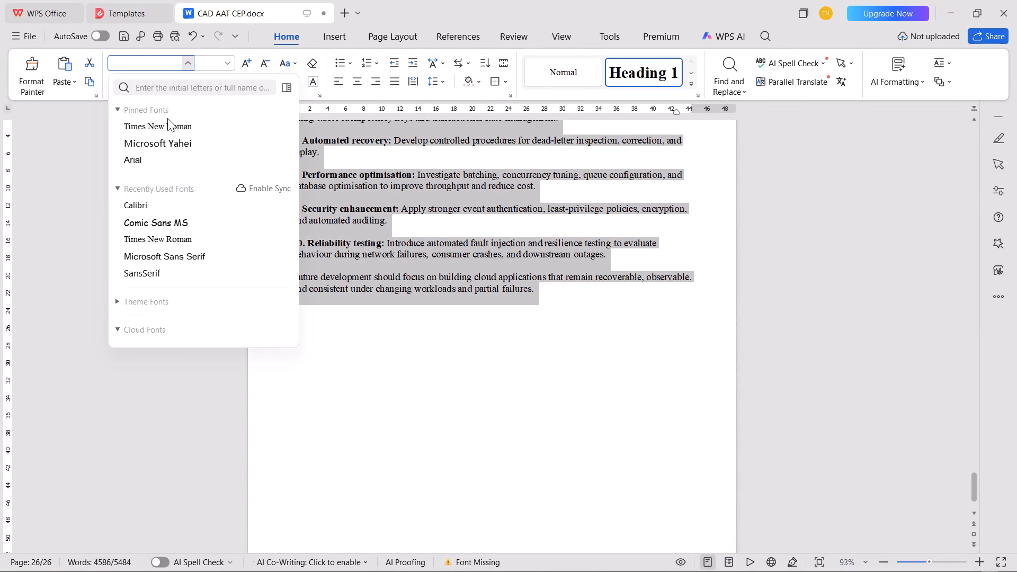
left_click(165, 121)
Justify the selected text from the abstract to the document's end and set its line spacing to 1.5.
left_click(397, 83)
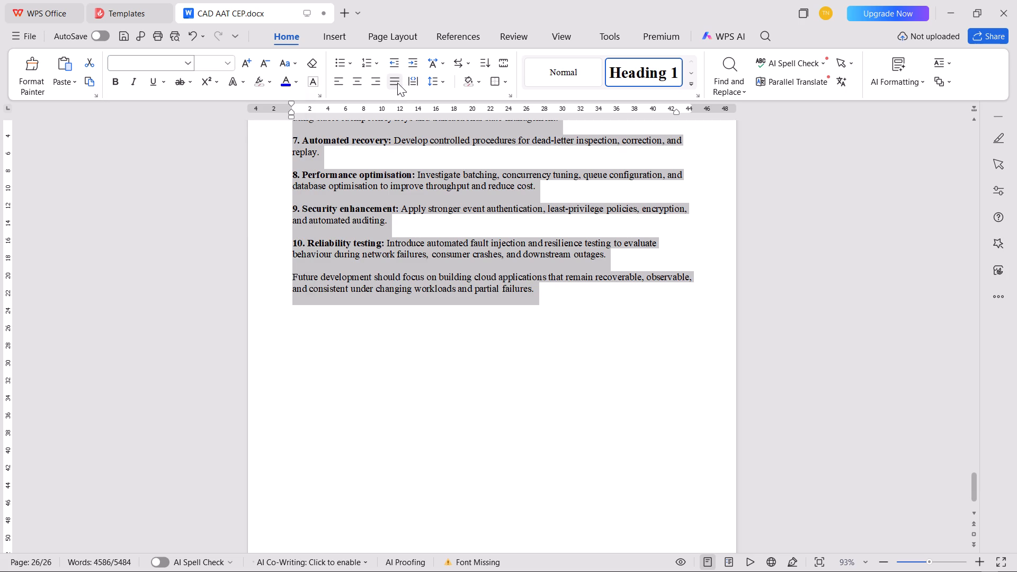
left_click(436, 82)
left_click(443, 130)
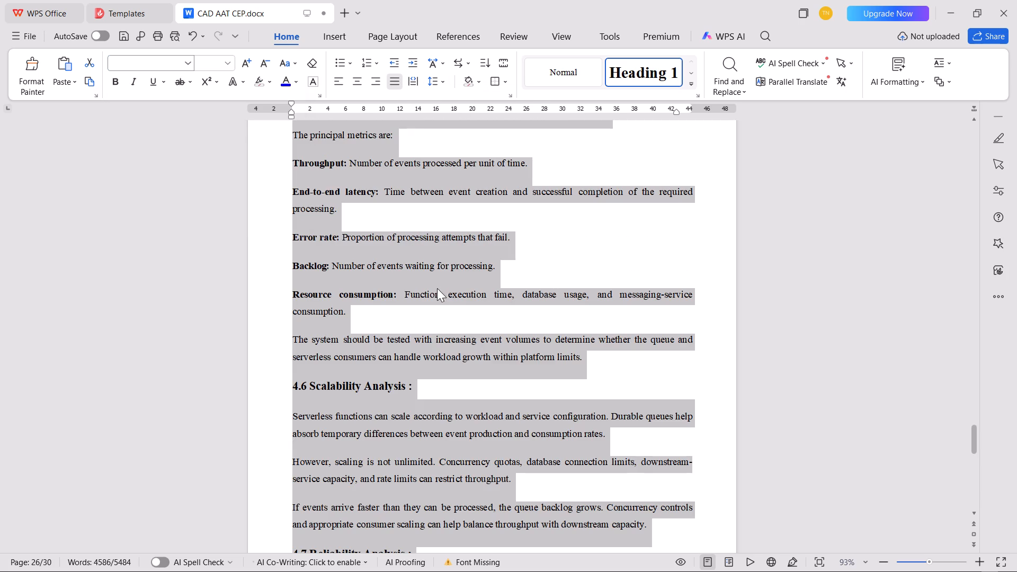
left_click(434, 320)
Centre the two title lines CHAPTER 5 and CONCLUSIONS AND FUTURE SCOPE.
scroll(426, 327, "up", 8)
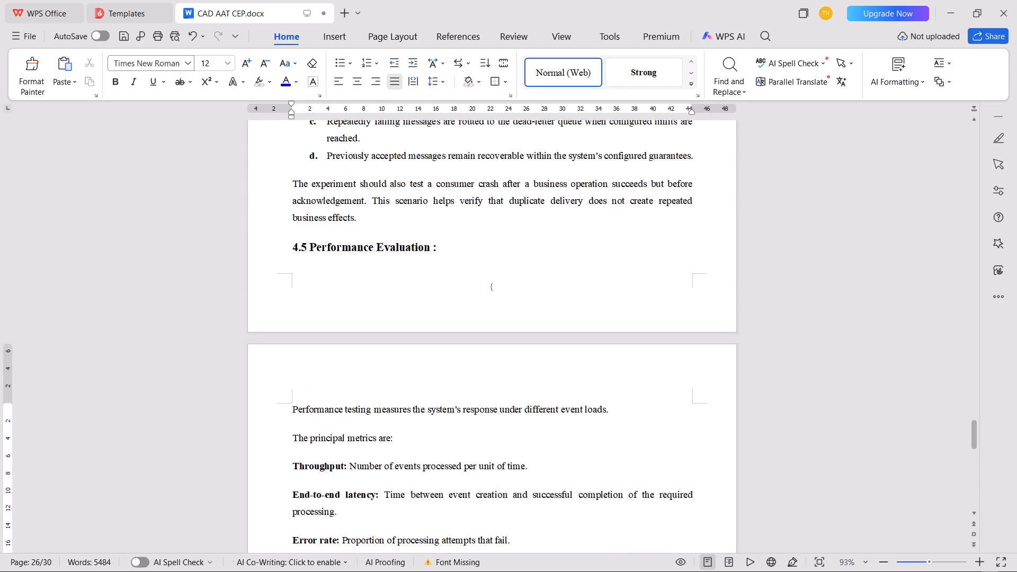
scroll(479, 309, "down", 9)
scroll(475, 291, "down", 20)
scroll(475, 291, "down", 3)
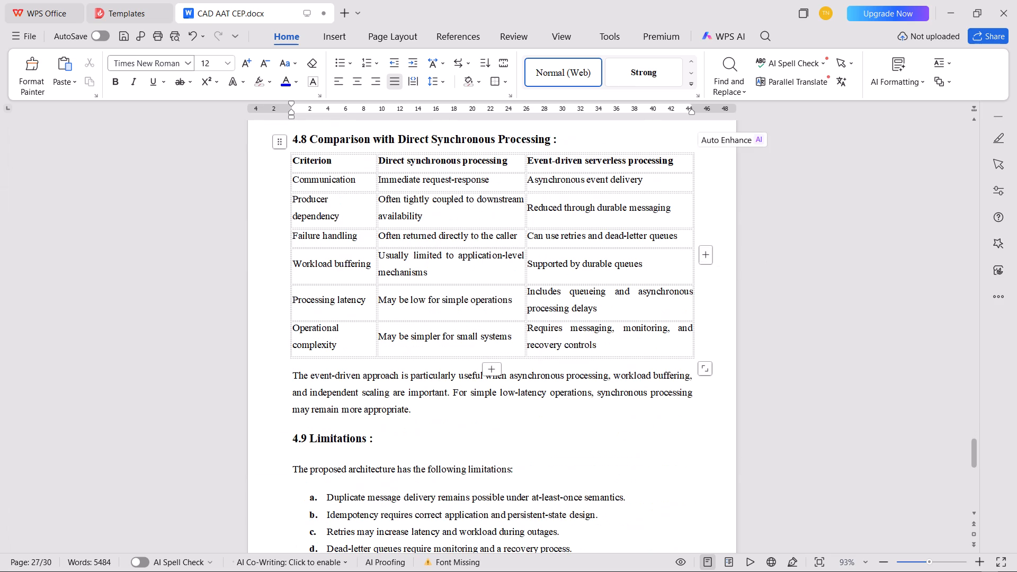
left_click_drag(969, 451, 954, 533)
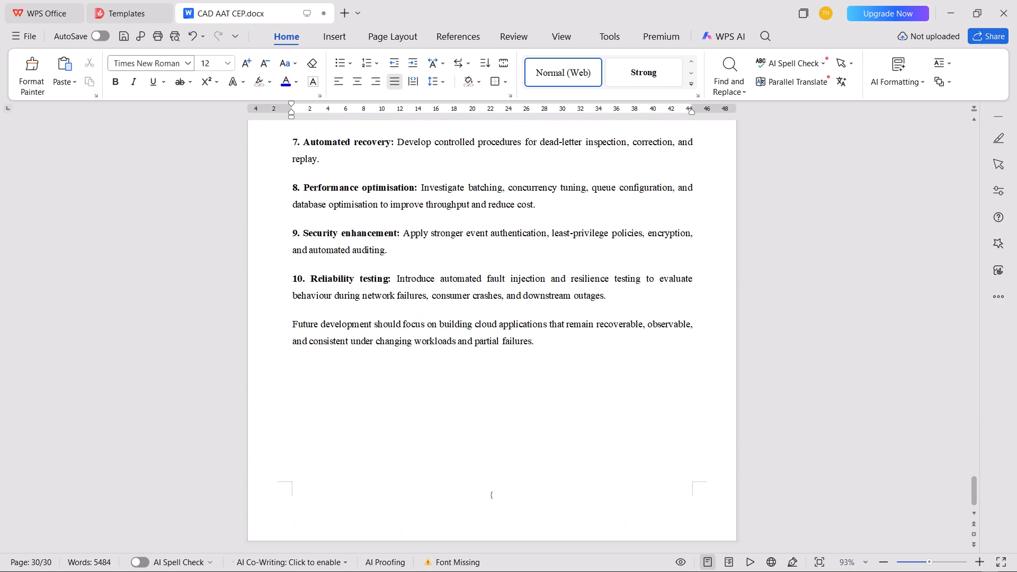
scroll(580, 421, "up", 20)
scroll(580, 421, "up", 11)
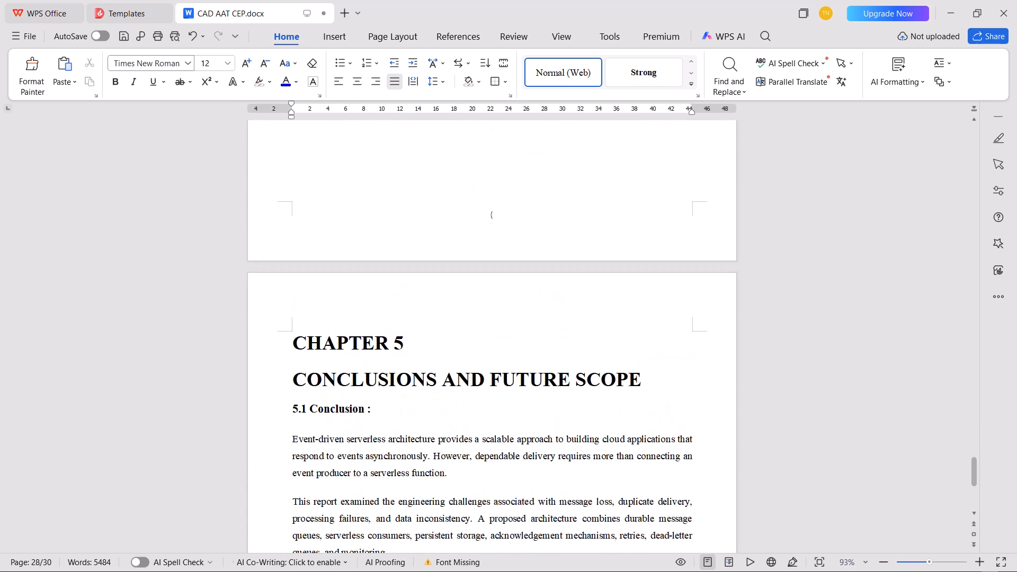
scroll(474, 363, "up", 1)
left_click_drag(272, 427, 267, 396)
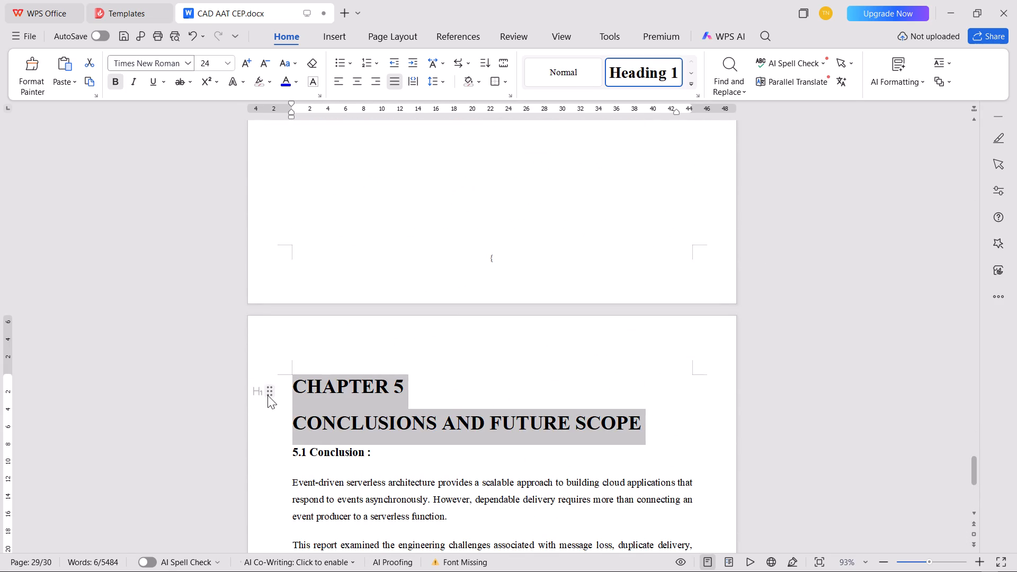
key("ctrl+e")
Centre the two title lines CHAPTER 4 and RESULTS AND DISCUSSIONS.
scroll(267, 390, "up", 20)
scroll(267, 390, "up", 11)
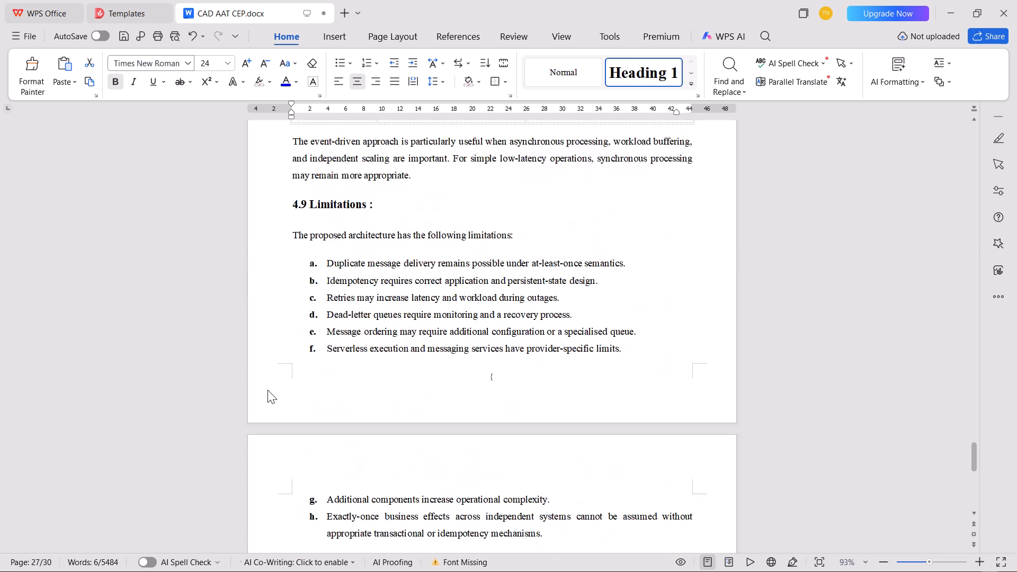
scroll(267, 390, "up", 20)
scroll(267, 390, "up", 15)
scroll(267, 390, "down", 1)
scroll(267, 390, "up", 12)
scroll(267, 390, "down", 1)
scroll(267, 390, "up", 6)
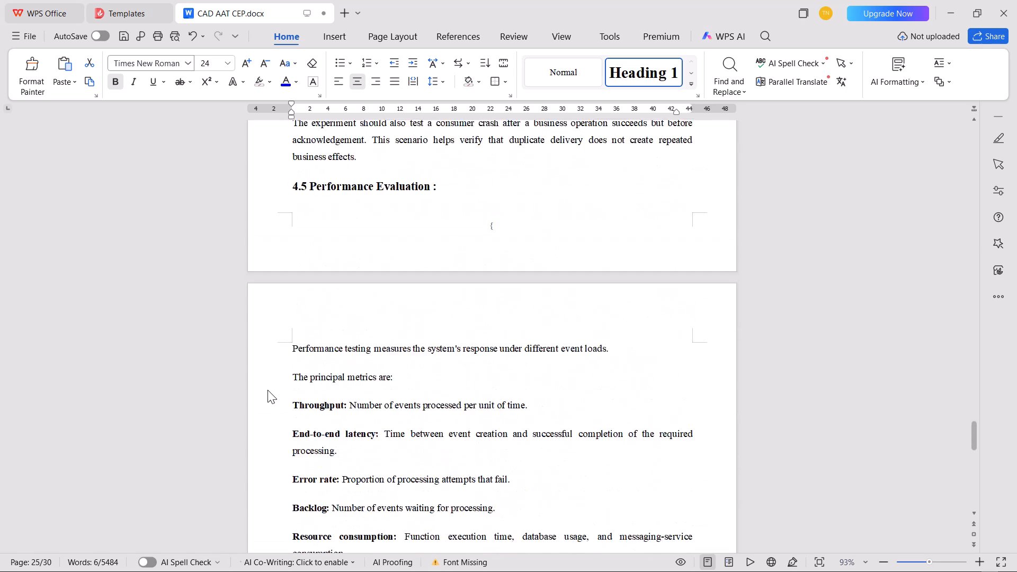
scroll(267, 390, "up", 2)
scroll(267, 390, "down", 1)
scroll(267, 390, "up", 19)
scroll(267, 390, "down", 1)
scroll(267, 390, "up", 5)
scroll(267, 390, "down", 2)
scroll(267, 390, "up", 15)
scroll(267, 390, "down", 1)
scroll(266, 391, "up", 5)
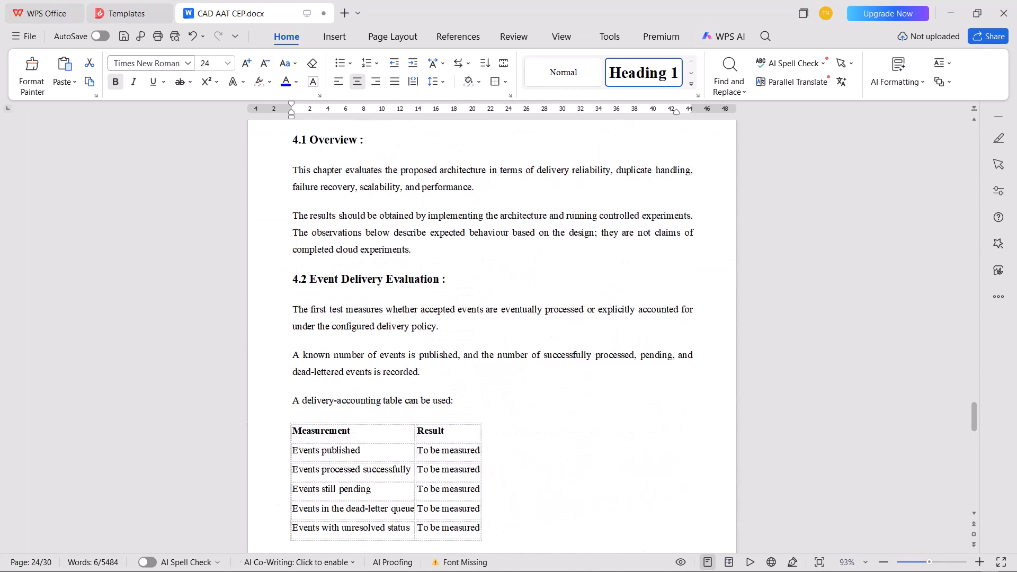
scroll(234, 418, "up", 3)
scroll(234, 418, "down", 1)
scroll(234, 418, "up", 7)
left_click_drag(267, 373, 253, 326)
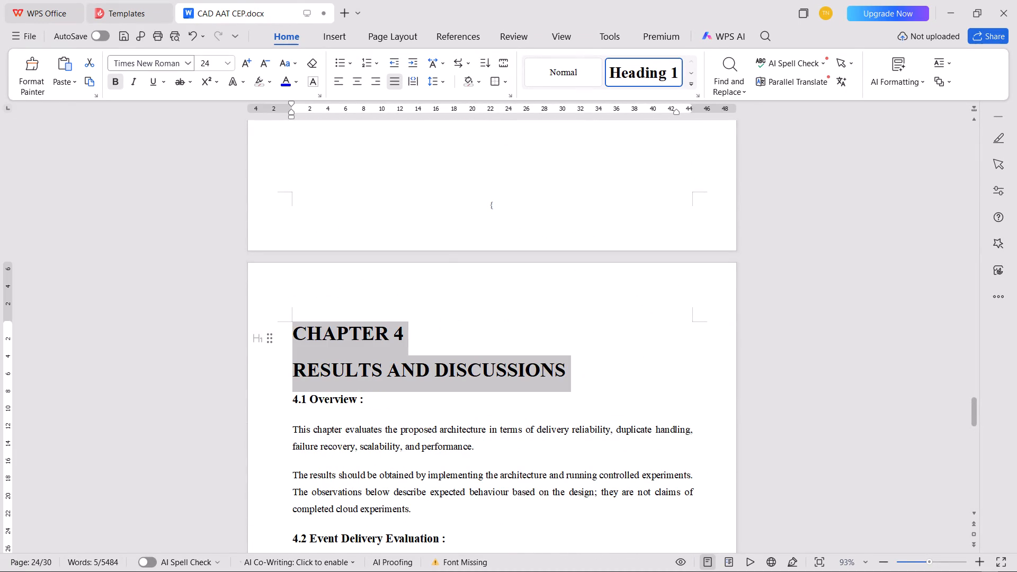
key("ctrl+e")
Centre the two title lines CHAPTER 3 and METHODOLOGY.
scroll(434, 422, "up", 20)
scroll(434, 422, "up", 12)
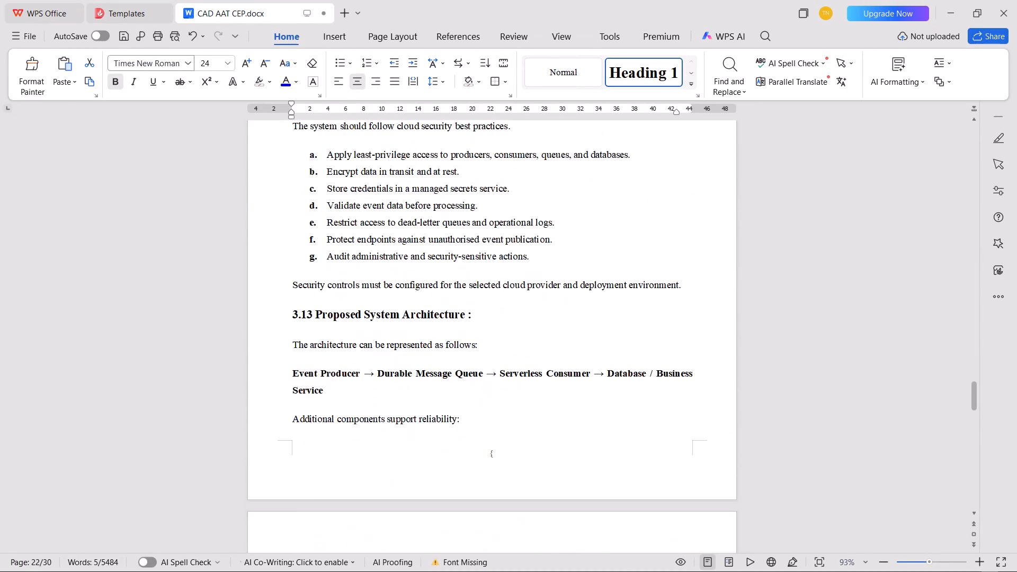
scroll(398, 446, "up", 20)
scroll(398, 446, "up", 20)
scroll(398, 446, "up", 4)
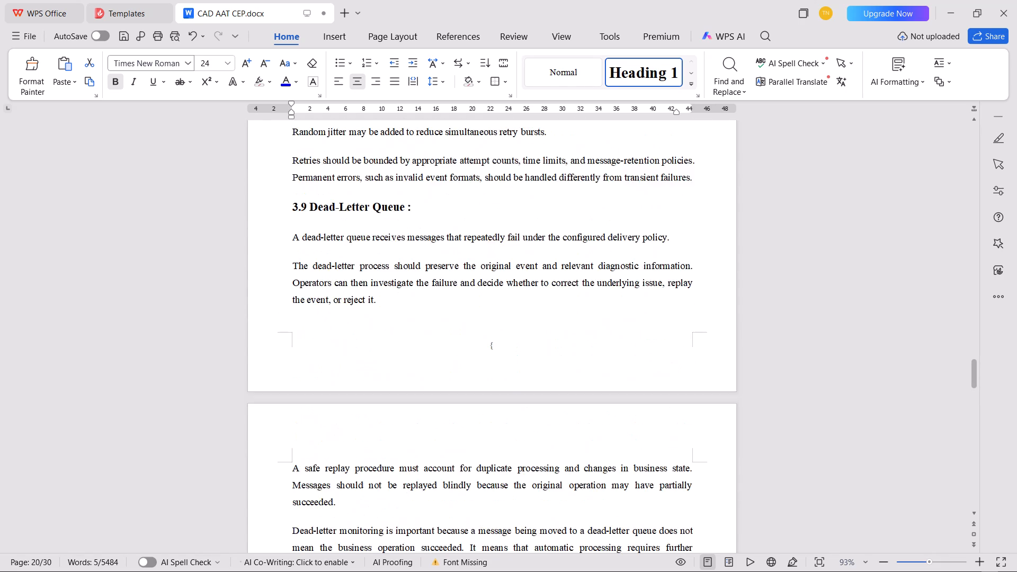
scroll(397, 447, "up", 4)
scroll(397, 447, "down", 1)
scroll(397, 447, "up", 20)
scroll(397, 447, "up", 3)
scroll(397, 447, "down", 1)
scroll(397, 447, "up", 15)
scroll(397, 447, "down", 4)
scroll(397, 447, "up", 12)
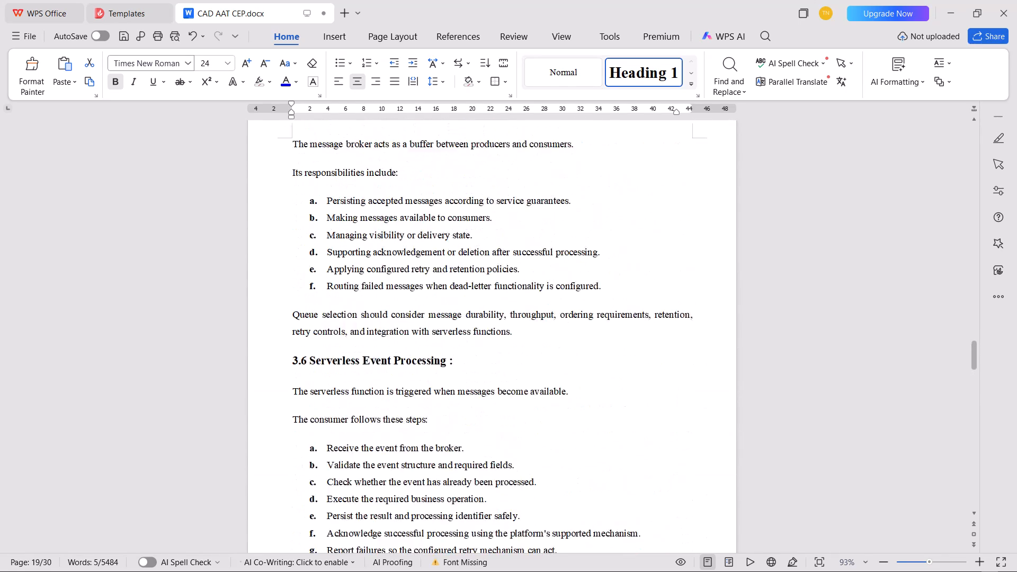
scroll(397, 447, "up", 14)
scroll(392, 435, "down", 1)
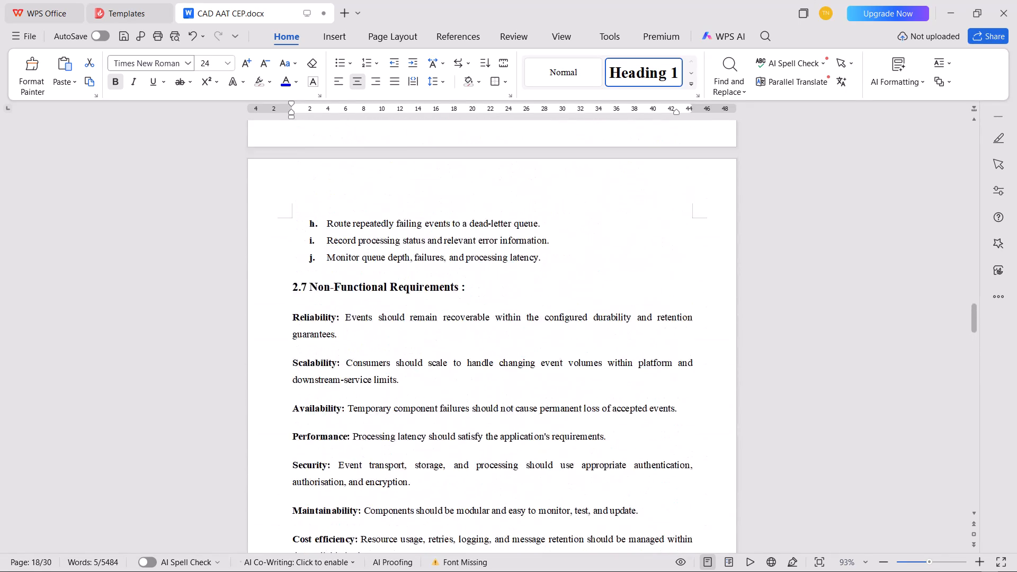
scroll(381, 409, "down", 1)
scroll(381, 408, "up", 2)
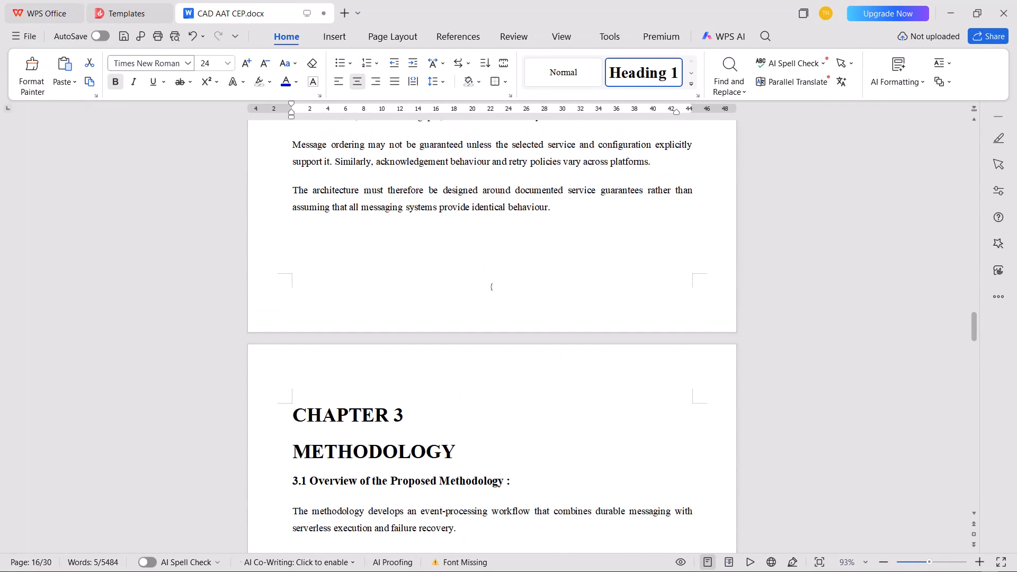
left_click_drag(257, 456, 258, 414)
key("ctrl+e")
Centre the two title lines CHAPTER 2 and PREREQUISITES AND REQUIREMENTS, and save the document.
scroll(420, 445, "up", 11)
scroll(420, 445, "down", 1)
scroll(420, 445, "up", 5)
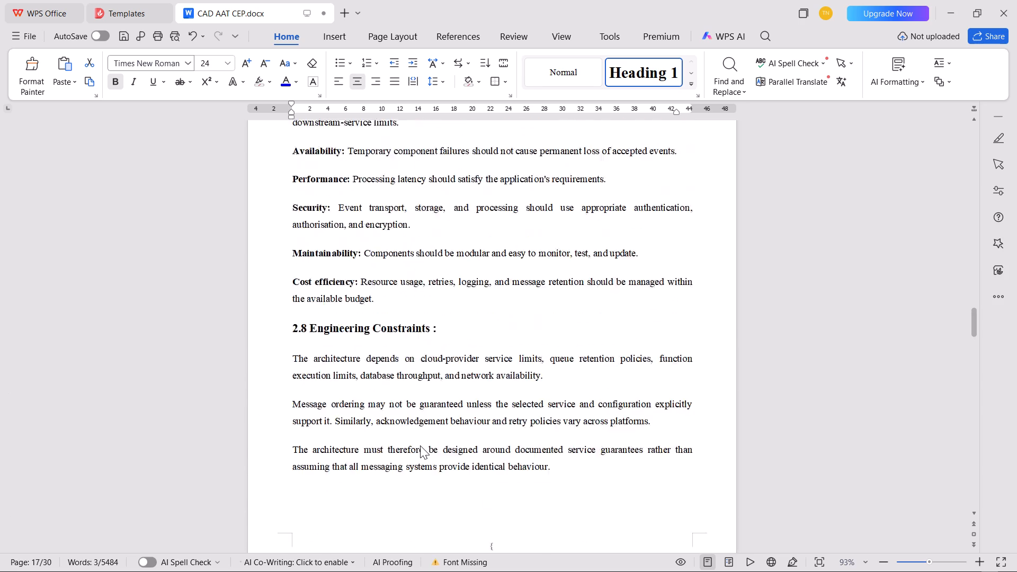
scroll(420, 445, "up", 19)
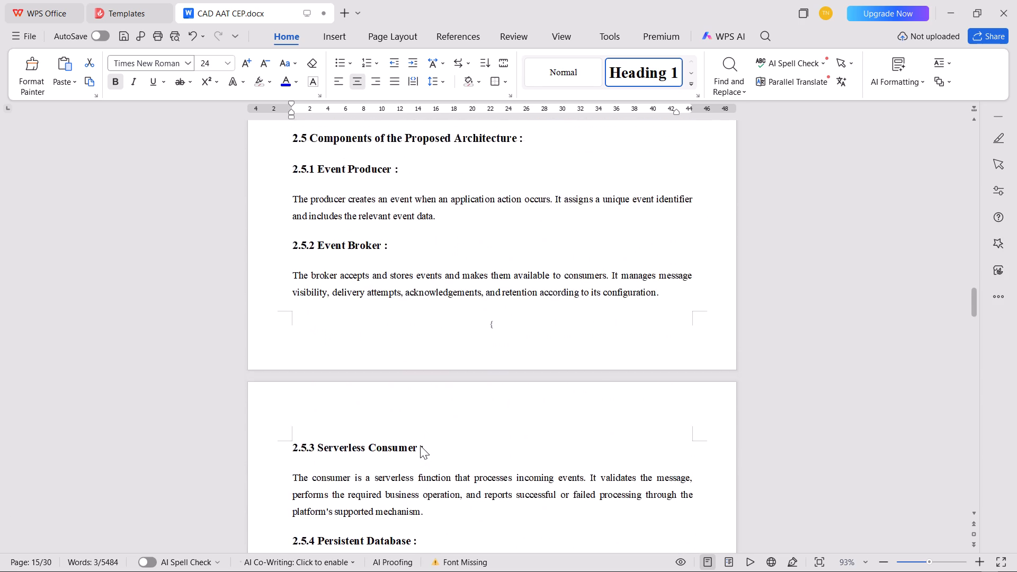
scroll(420, 445, "up", 1)
scroll(331, 333, "up", 9)
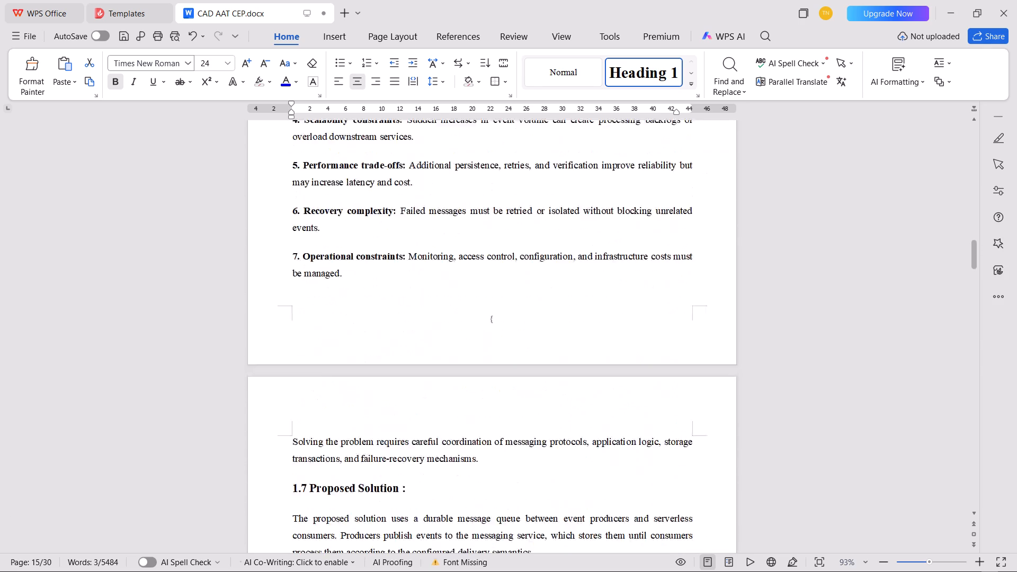
scroll(324, 334, "down", 13)
scroll(328, 316, "down", 11)
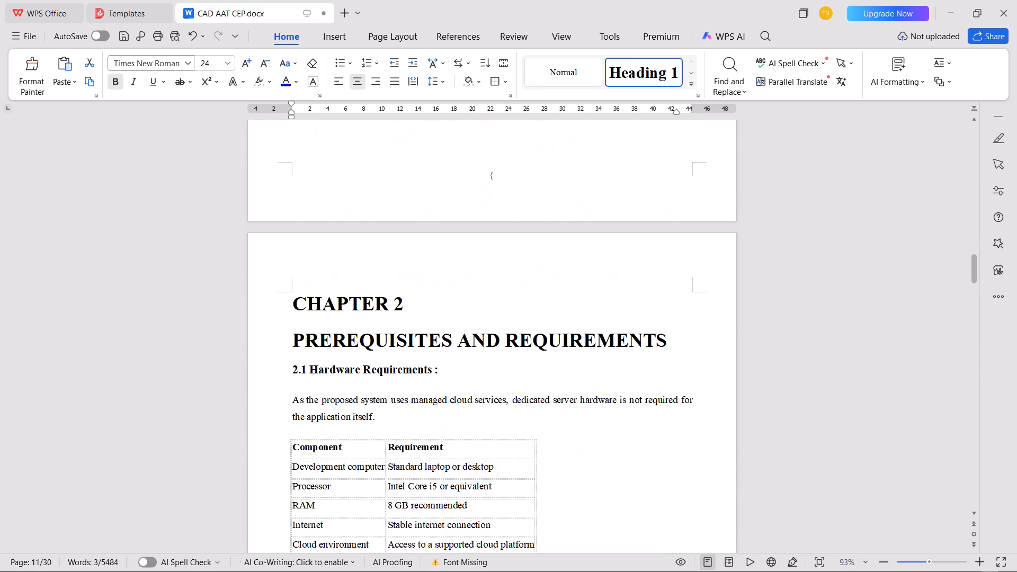
left_click_drag(262, 343, 261, 293)
key("ctrl+e")
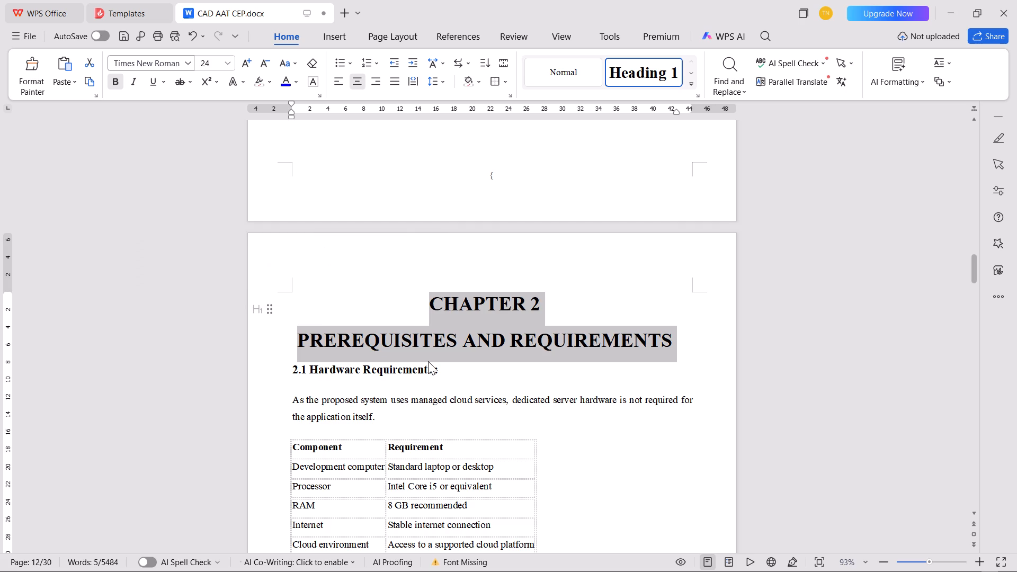
key("ctrl+s")
Centre the two title lines CHAPTER 1 and INTRODUCTION, and save the document.
scroll(428, 361, "up", 2)
scroll(428, 361, "down", 1)
scroll(428, 361, "up", 15)
scroll(430, 362, "down", 1)
scroll(430, 362, "up", 8)
scroll(422, 369, "down", 1)
scroll(421, 369, "up", 6)
scroll(421, 369, "down", 1)
scroll(421, 369, "up", 8)
scroll(421, 369, "down", 1)
scroll(421, 369, "up", 5)
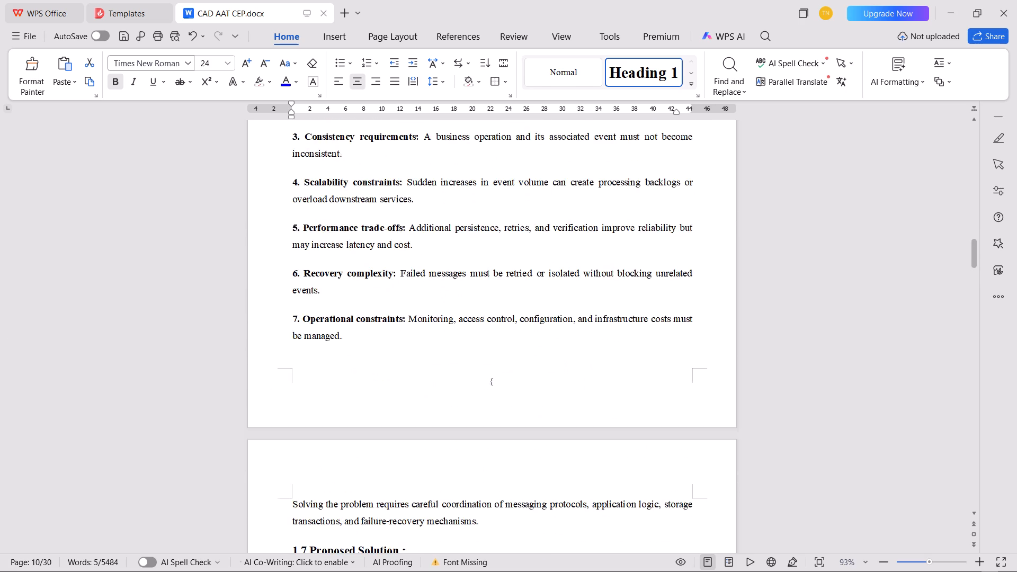
scroll(421, 369, "up", 18)
scroll(421, 369, "down", 1)
scroll(421, 369, "up", 20)
scroll(421, 369, "up", 15)
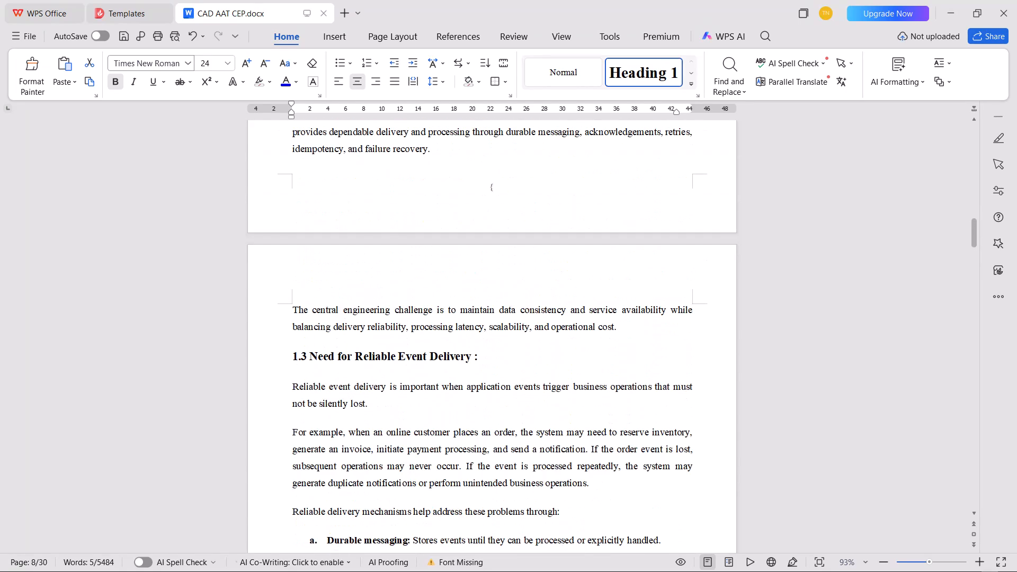
scroll(421, 369, "up", 20)
scroll(421, 369, "up", 10)
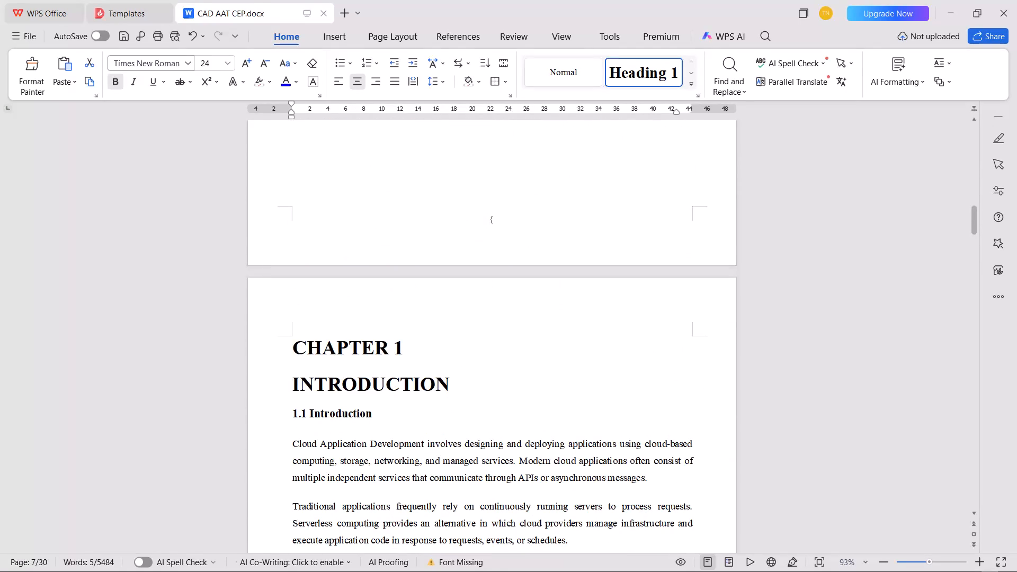
left_click_drag(262, 382, 258, 343)
key("ctrl+e")
scroll(445, 418, "up", 4)
scroll(445, 418, "down", 1)
scroll(445, 418, "up", 9)
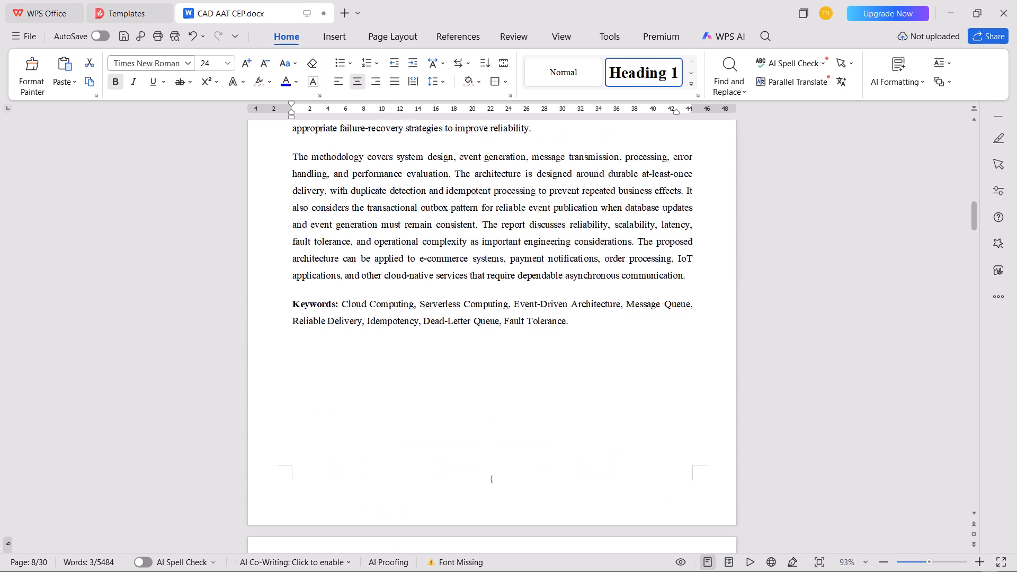
key("ctrl+s")
Centre the ABSTRACT title above the report summary and save the document.
scroll(445, 418, "up", 14)
left_click(240, 389)
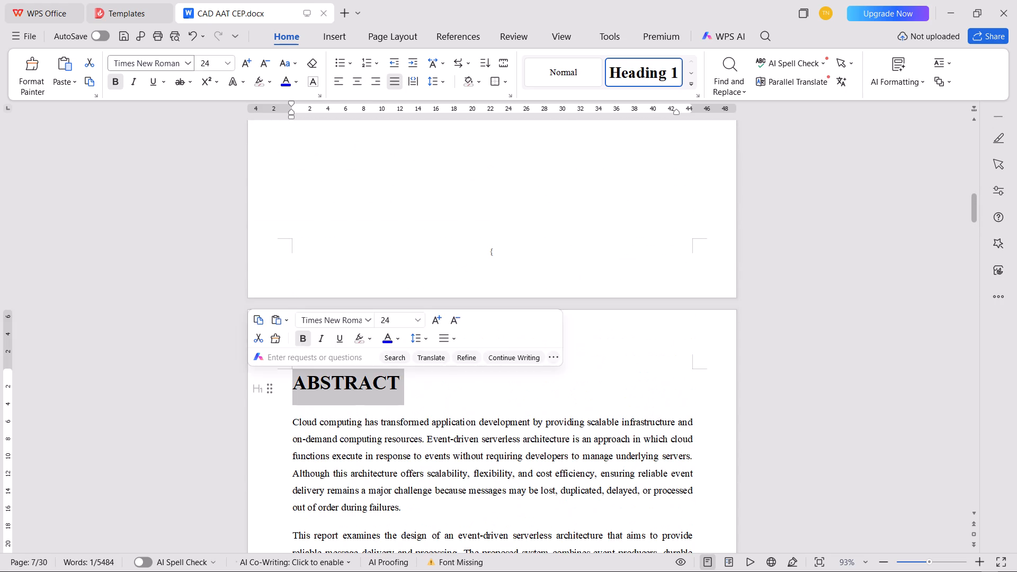
key("ctrl+e")
key("ctrl+s")
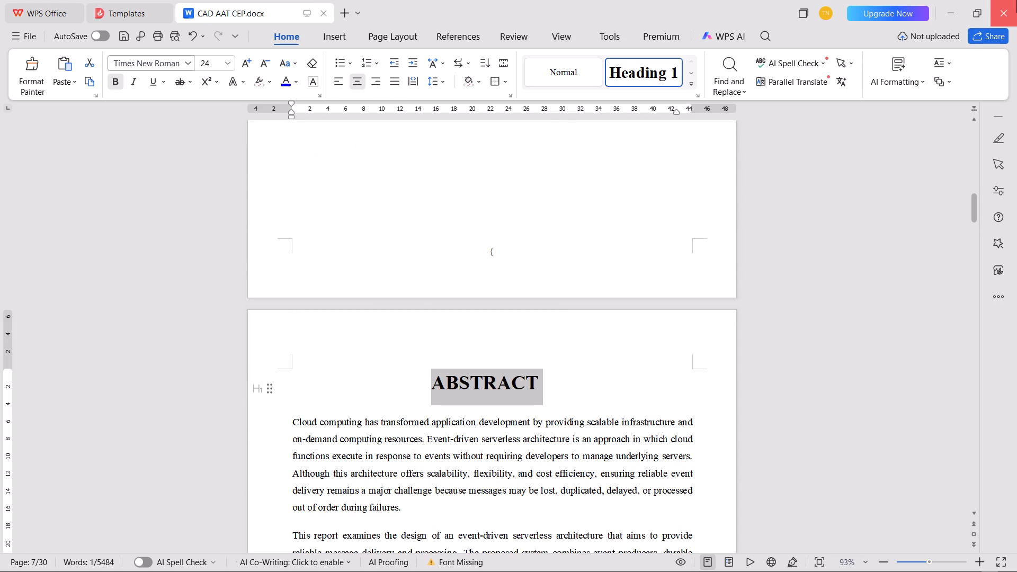
Save a PDF copy of the report as CAD AAT CEP in the CAD folder under AAT 2 - 1 CEP.
left_click(13, 36)
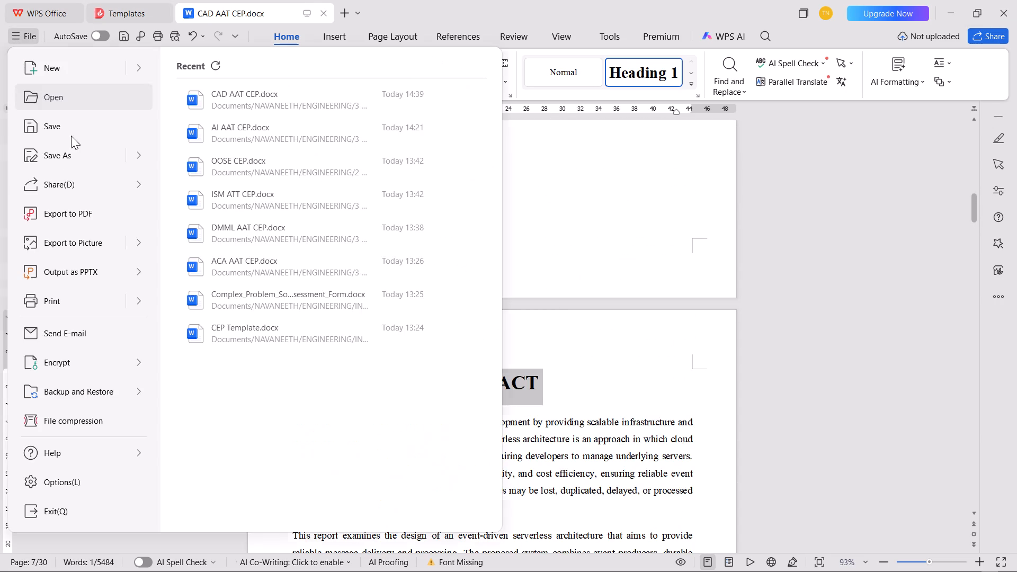
left_click(142, 154)
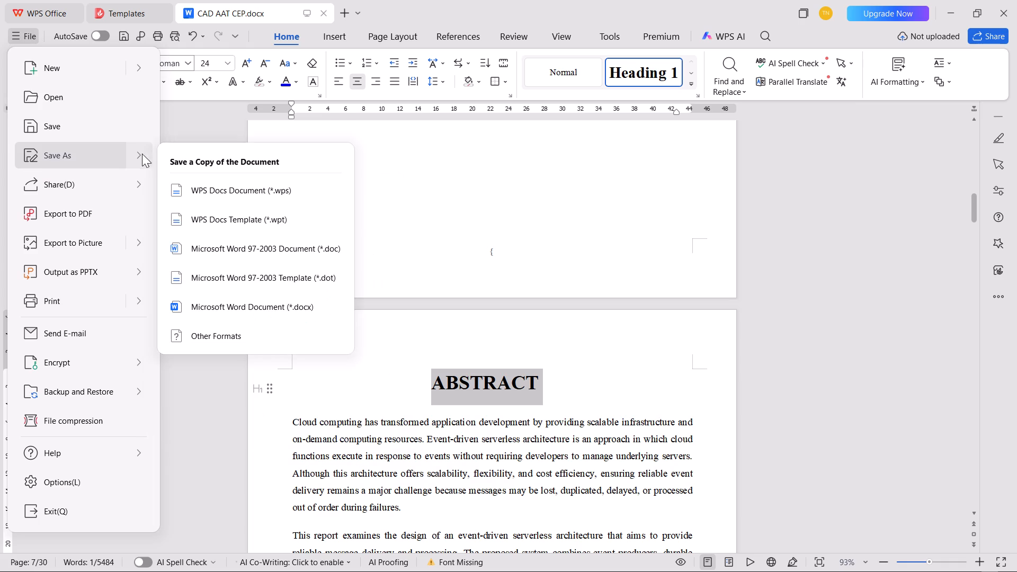
left_click(222, 327)
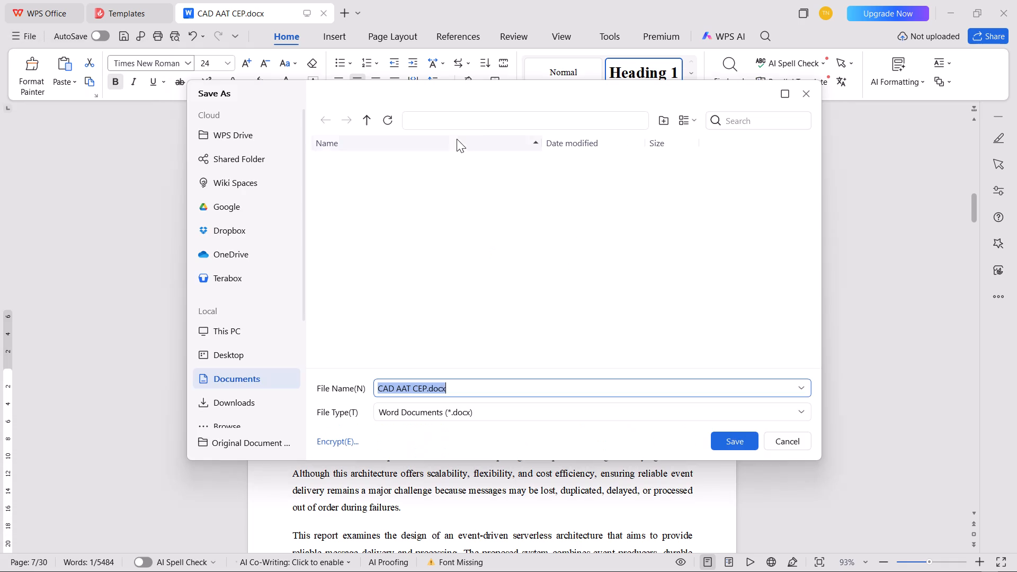
left_click(533, 121)
double_click(364, 202)
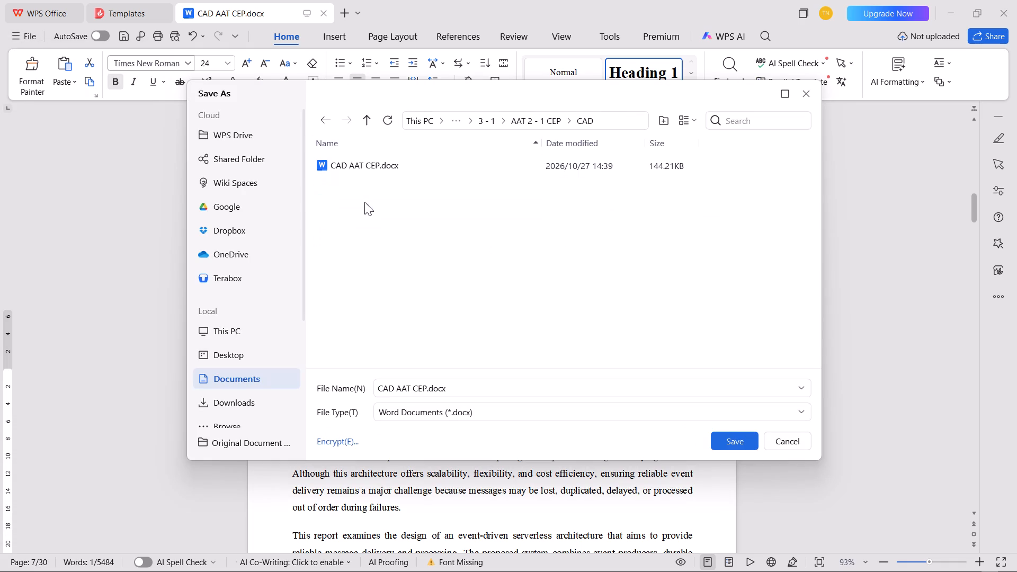
left_click(471, 413)
scroll(501, 449, "down", 9)
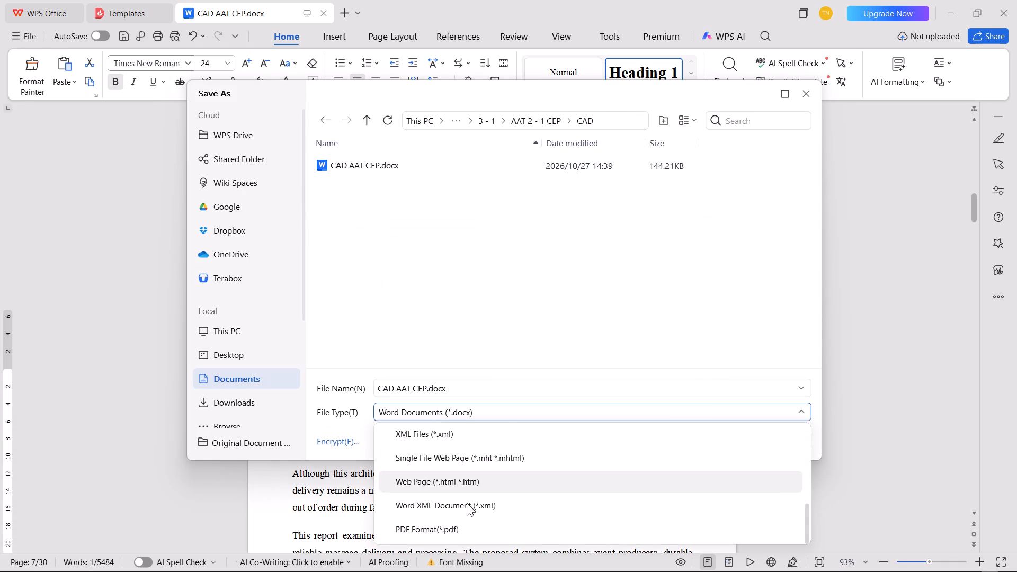
left_click(445, 531)
left_click(733, 440)
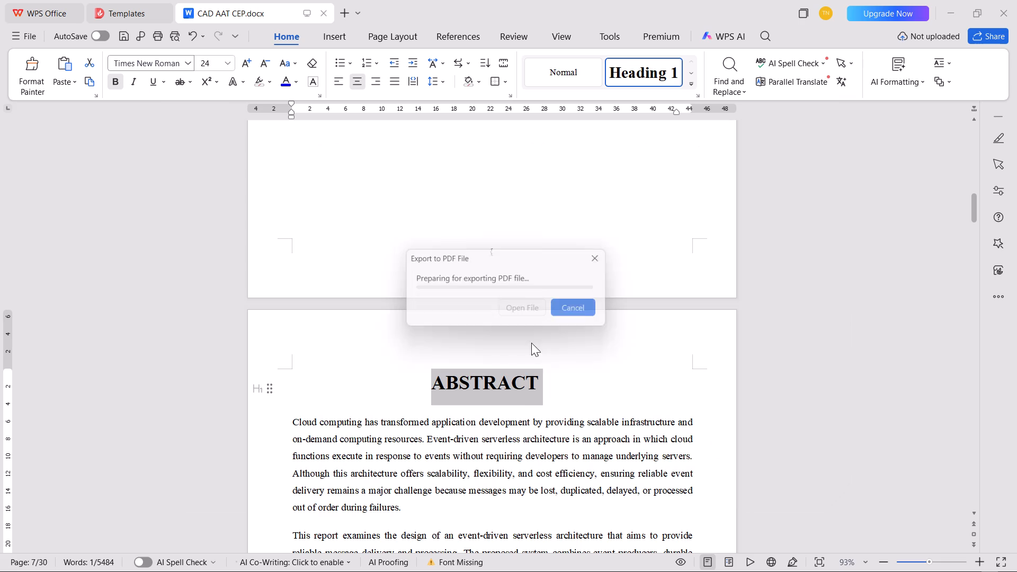
left_click(502, 398)
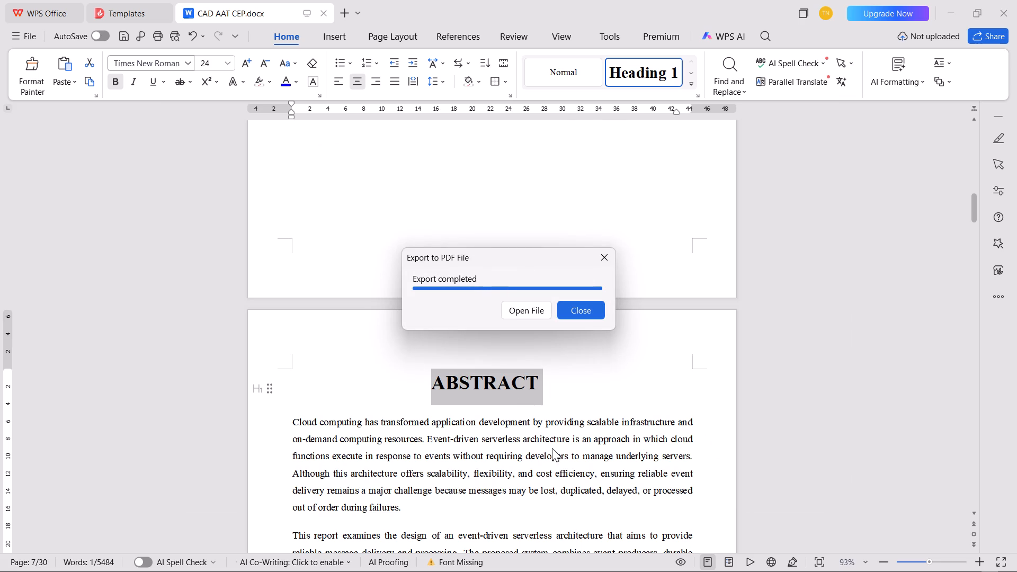
left_click(572, 312)
Close WPS Office, File Explorer and the Chrome AAT-II window, and remove the extra virtual desktop.
left_click(1016, 0)
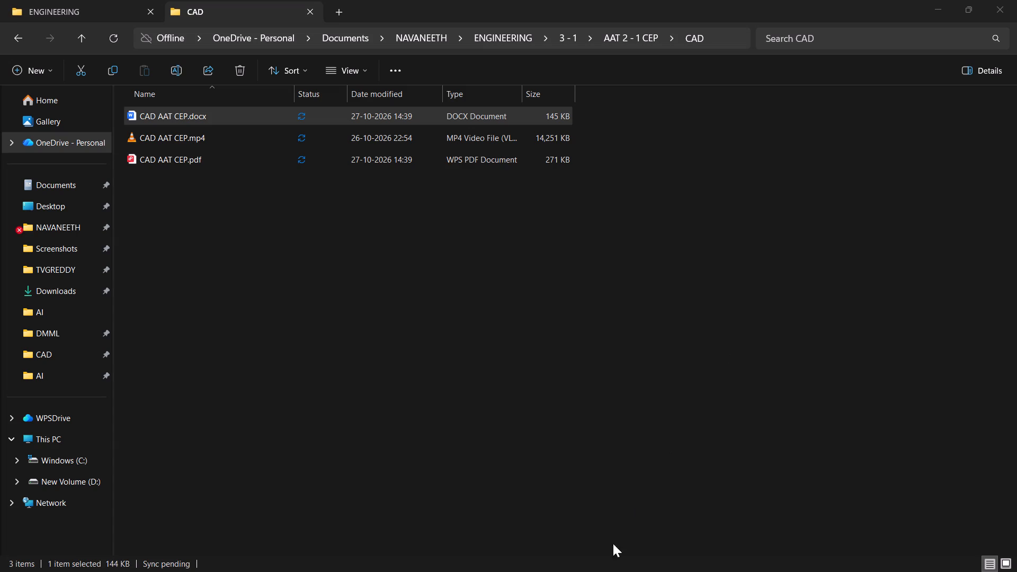
left_click(1016, 0)
key("alt+Tab")
left_click(1016, 0)
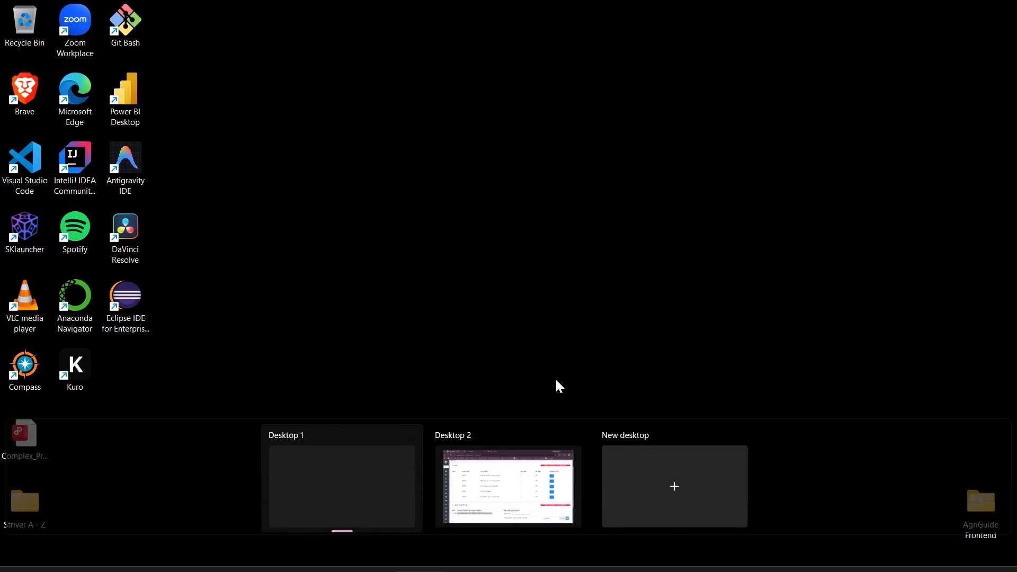
key("ctrl+super+F4")
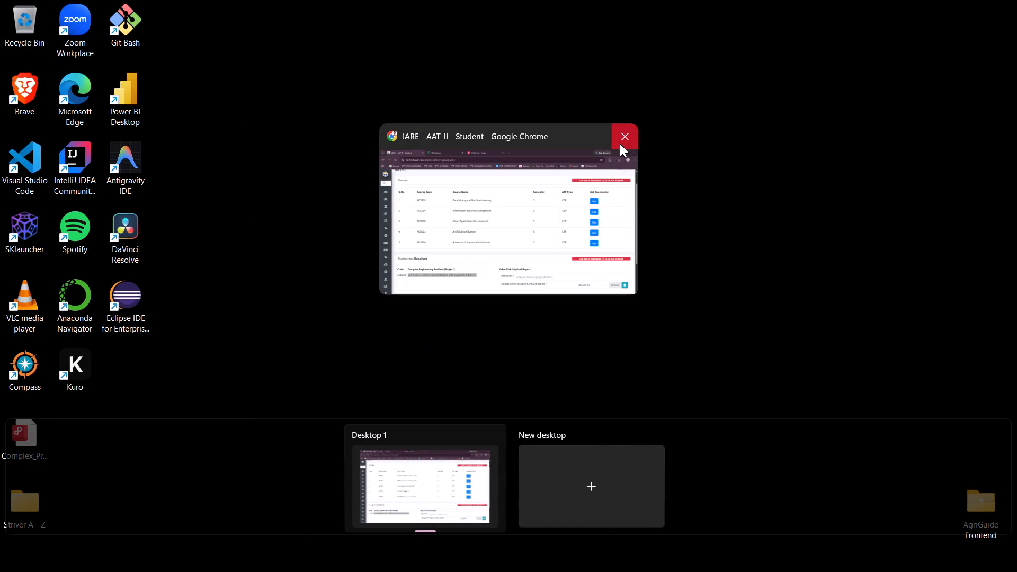
left_click(620, 141)
Shut down the computer.
key("super+x")
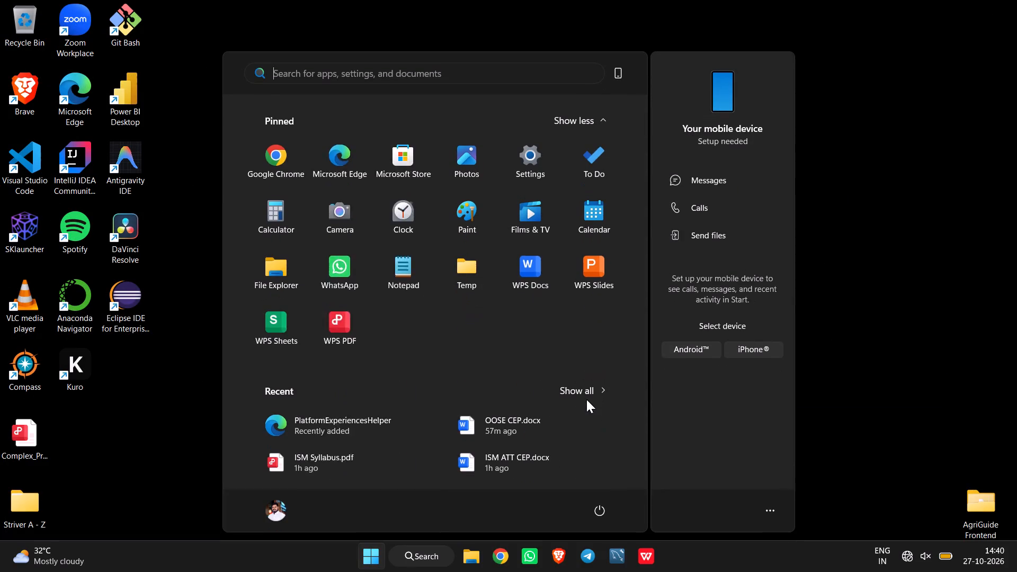
type("uu")
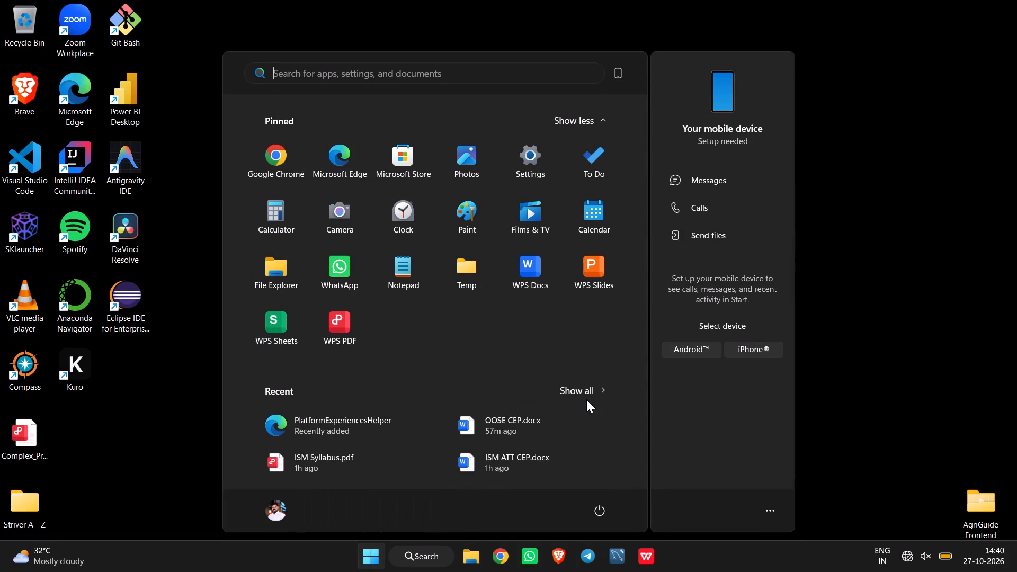